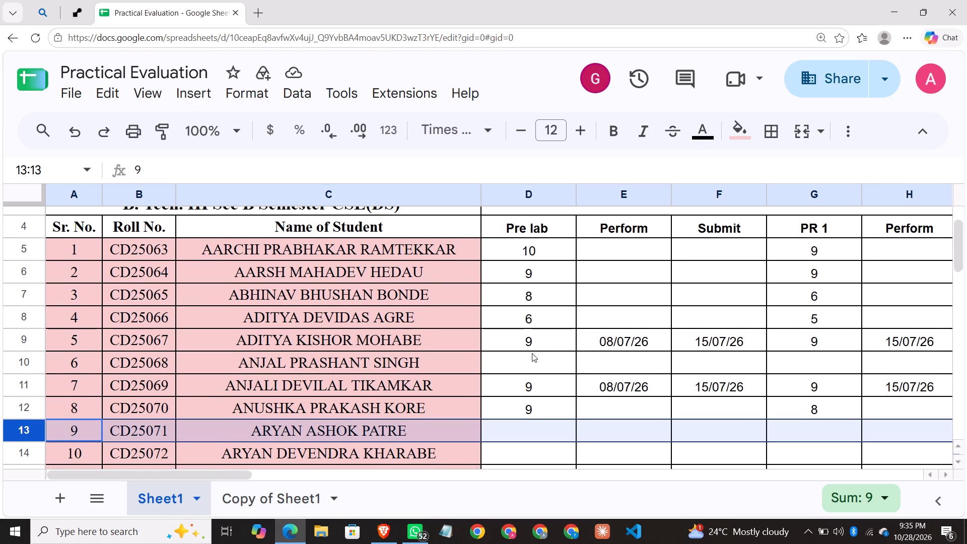
Examine the student rows in Sheet1 from the first entry to the last to see which marks are filled in.
scroll(532, 353, "down", 1)
scroll(532, 353, "up", 1)
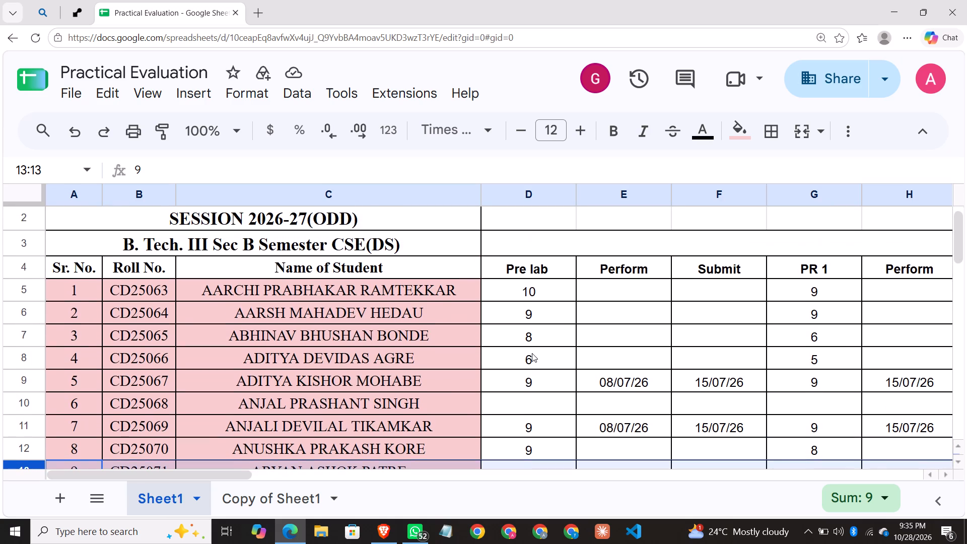
scroll(532, 353, "down", 2)
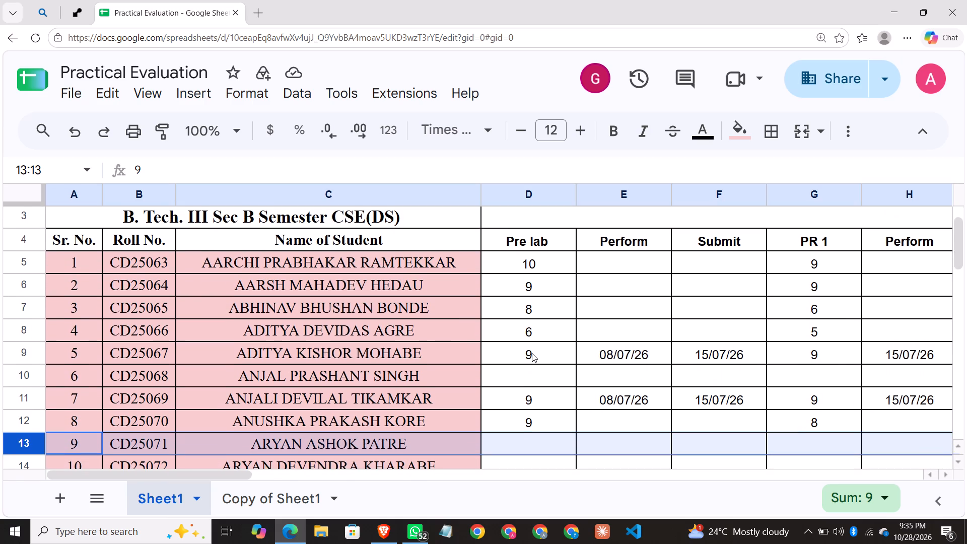
scroll(532, 353, "down", 1)
scroll(532, 353, "up", 1)
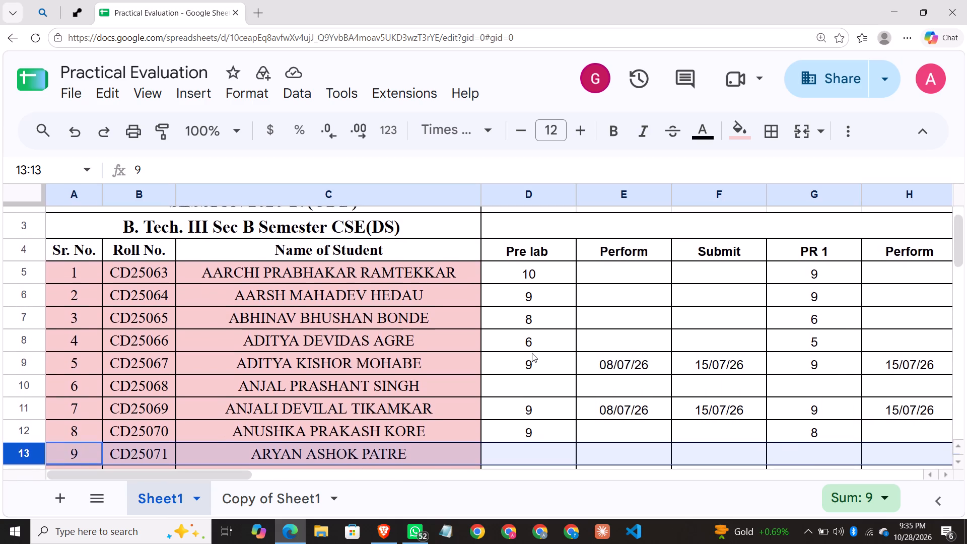
scroll(532, 353, "up", 2)
scroll(532, 353, "down", 1)
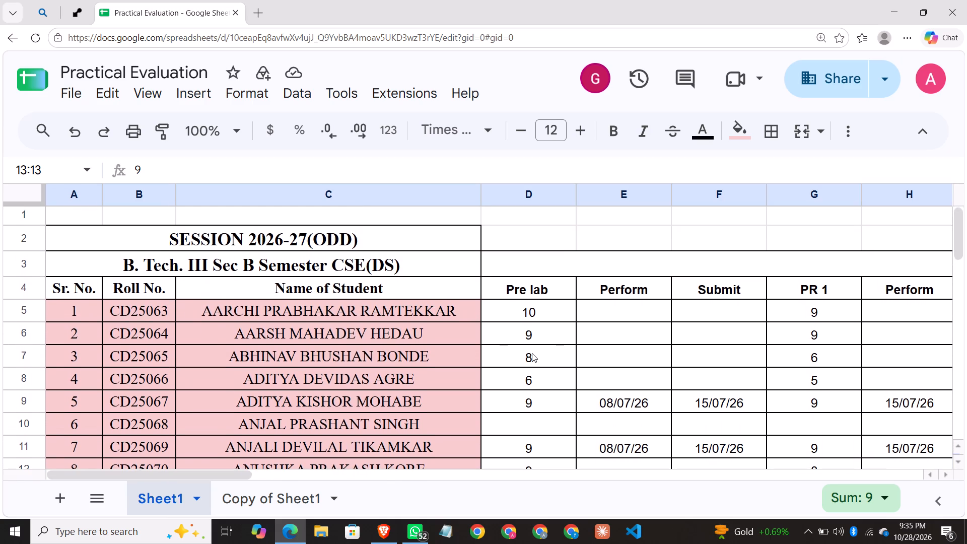
scroll(532, 353, "down", 18)
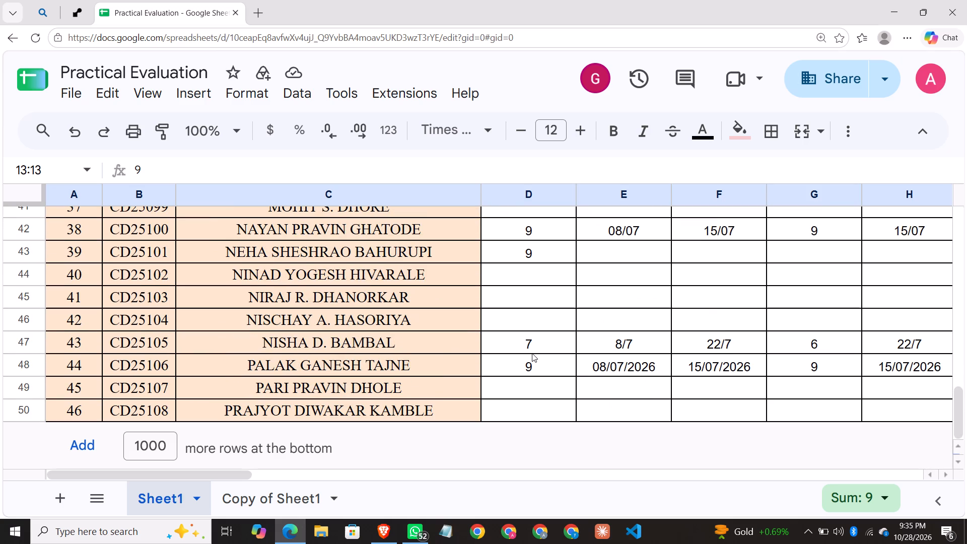
scroll(532, 353, "down", 11)
scroll(532, 353, "up", 7)
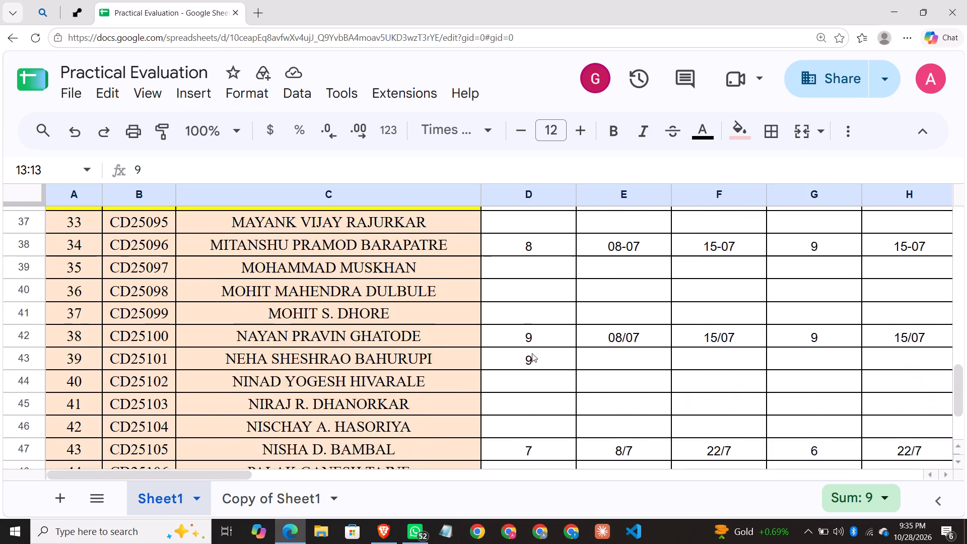
scroll(532, 353, "up", 12)
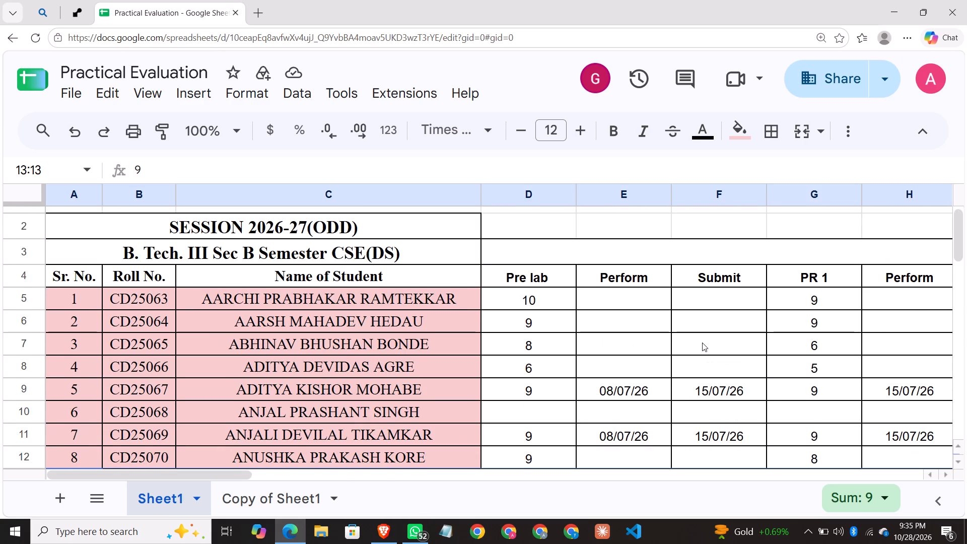
Examine the practical columns across the sheet, from Pre lab through PR 5, with their Perform and Submit dates.
scroll(702, 343, "left", 2)
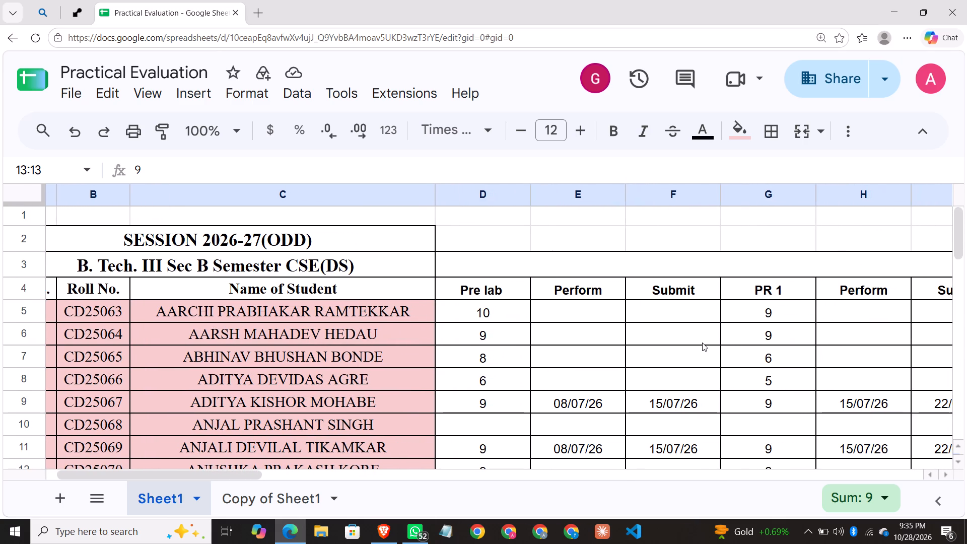
scroll(702, 343, "left", 3)
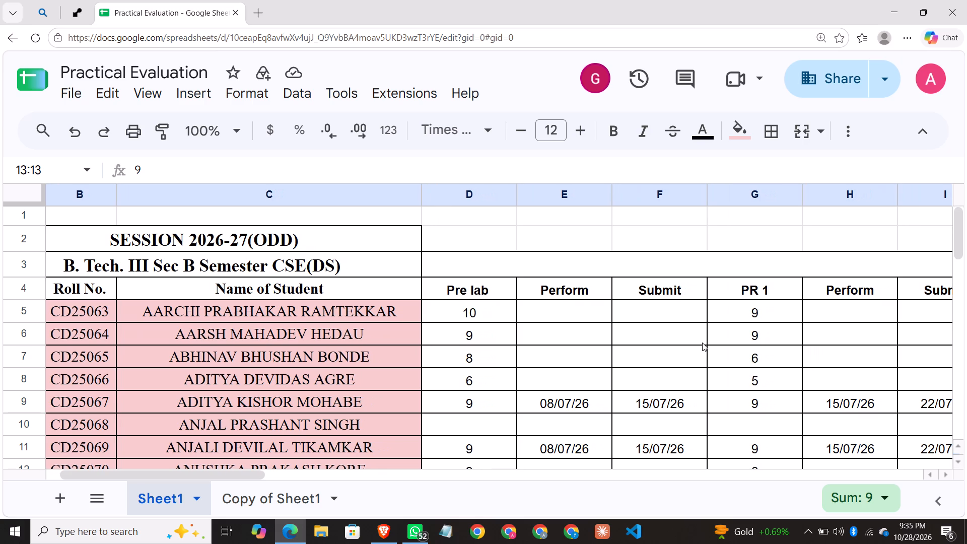
scroll(702, 343, "left", 1)
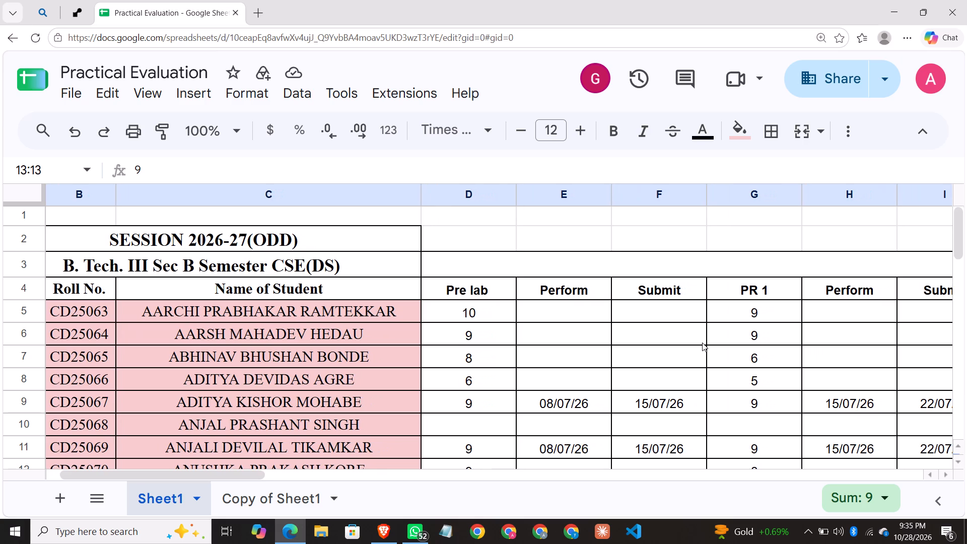
scroll(702, 343, "left", 3)
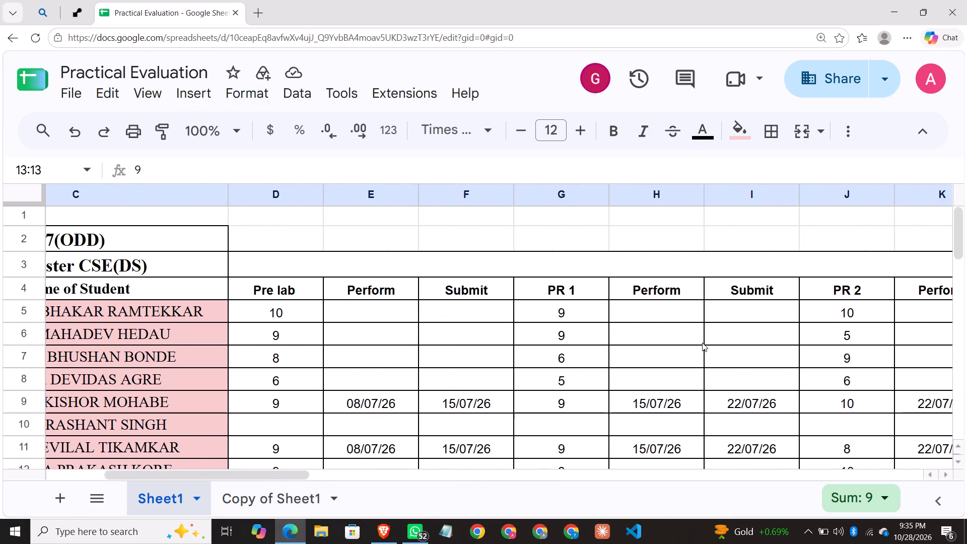
scroll(702, 343, "left", 3)
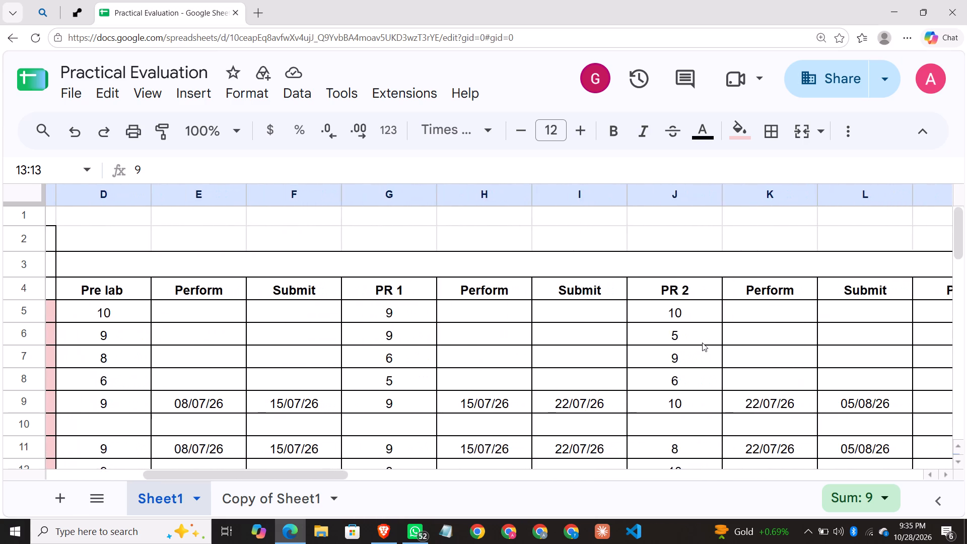
scroll(702, 343, "left", 3)
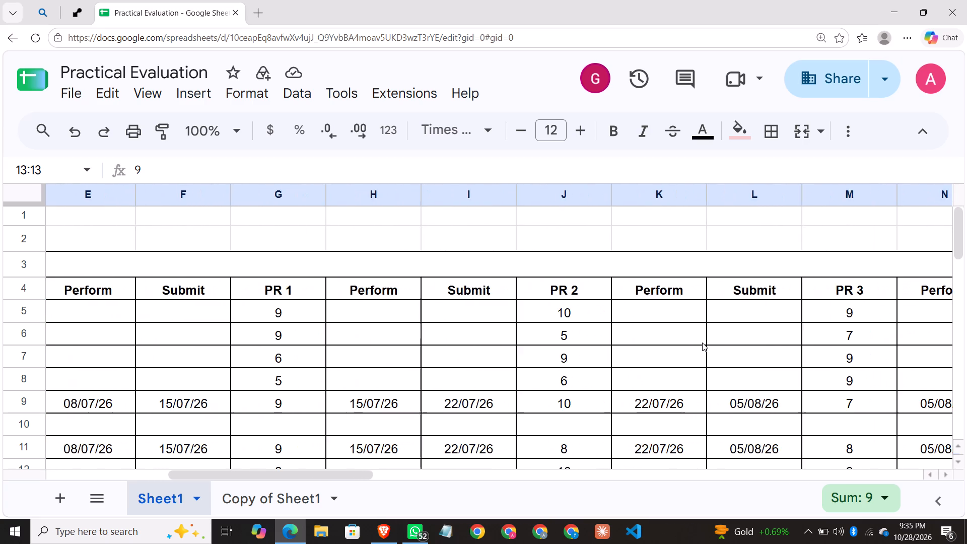
scroll(702, 343, "left", 2)
scroll(702, 343, "right", 1)
scroll(702, 343, "left", 7)
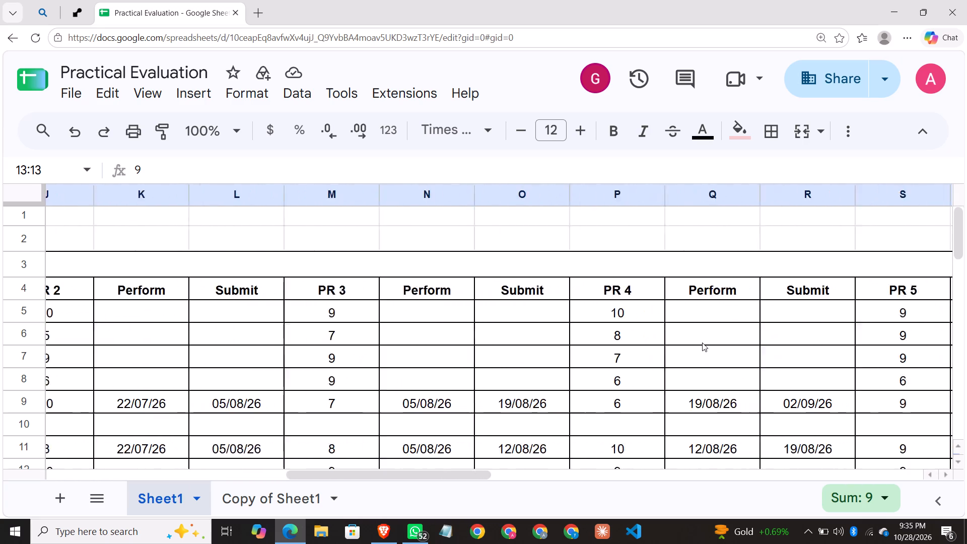
scroll(702, 343, "left", 7)
scroll(702, 343, "right", 5)
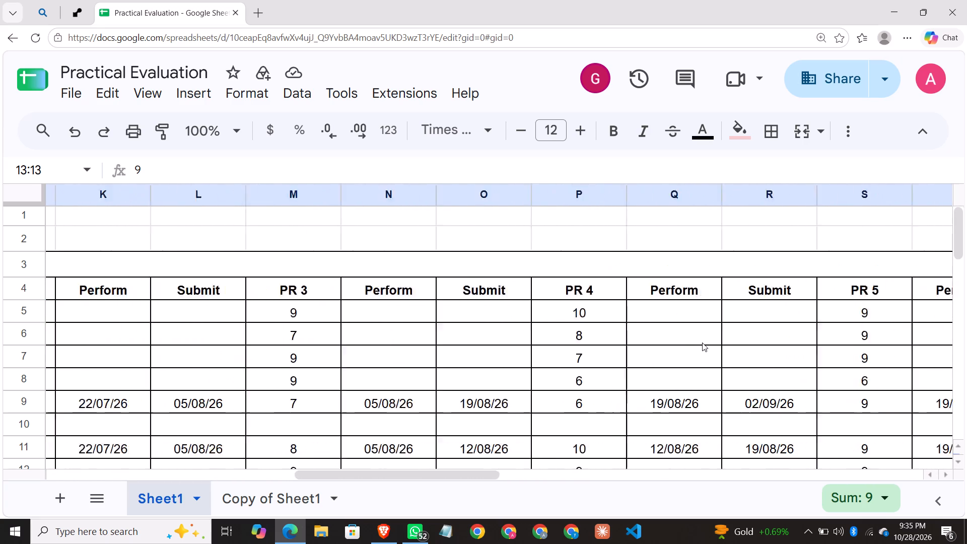
scroll(702, 343, "right", 19)
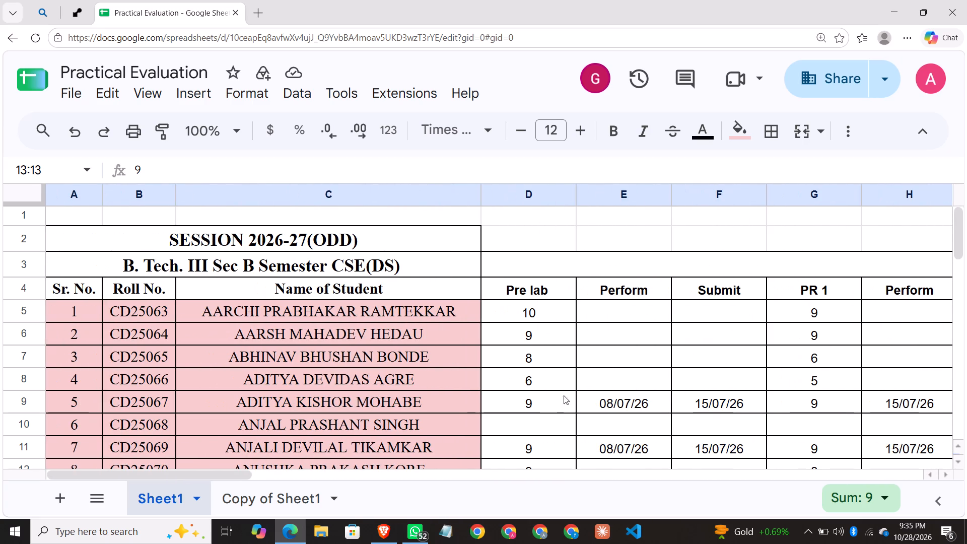
Enter 6 as the Pre lab mark for the student in row 13.
scroll(372, 388, "down", 1)
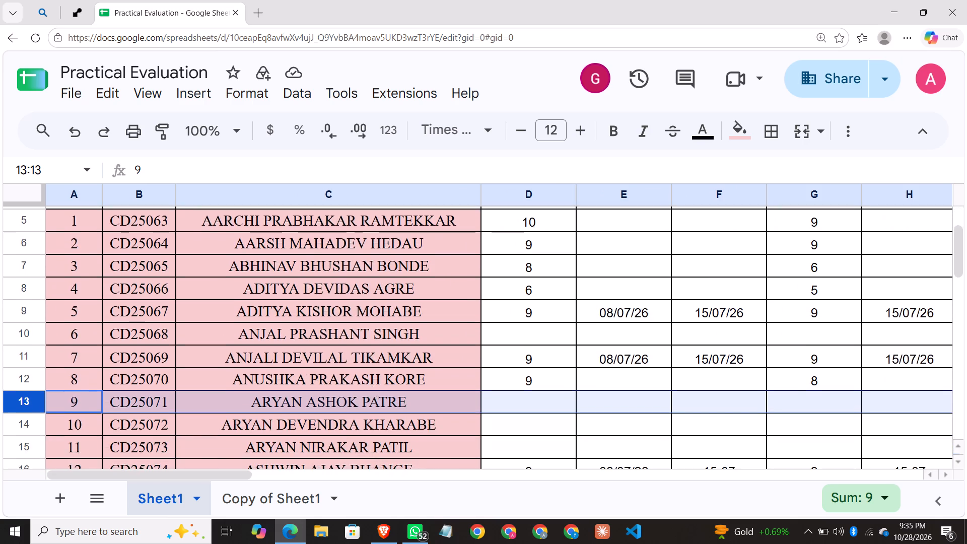
scroll(372, 388, "down", 2)
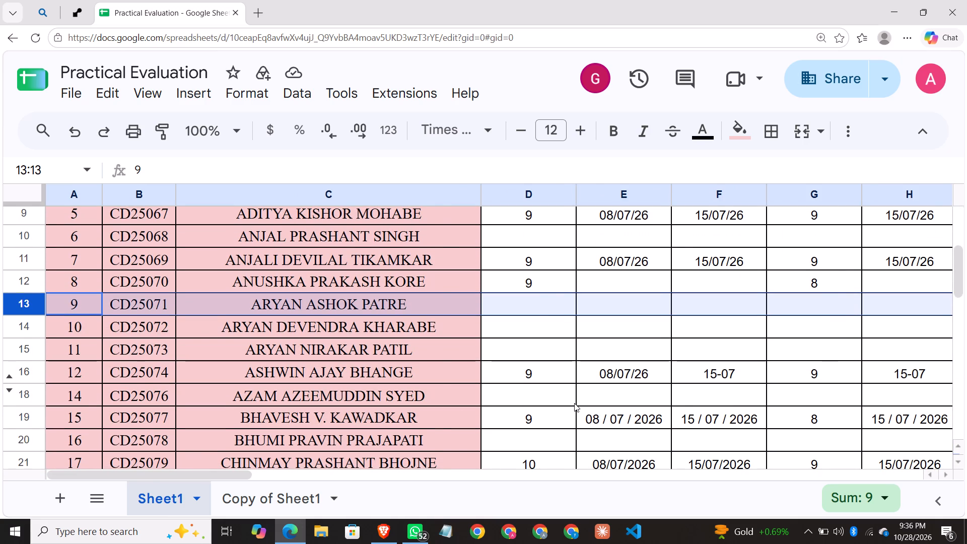
scroll(574, 403, "left", 3)
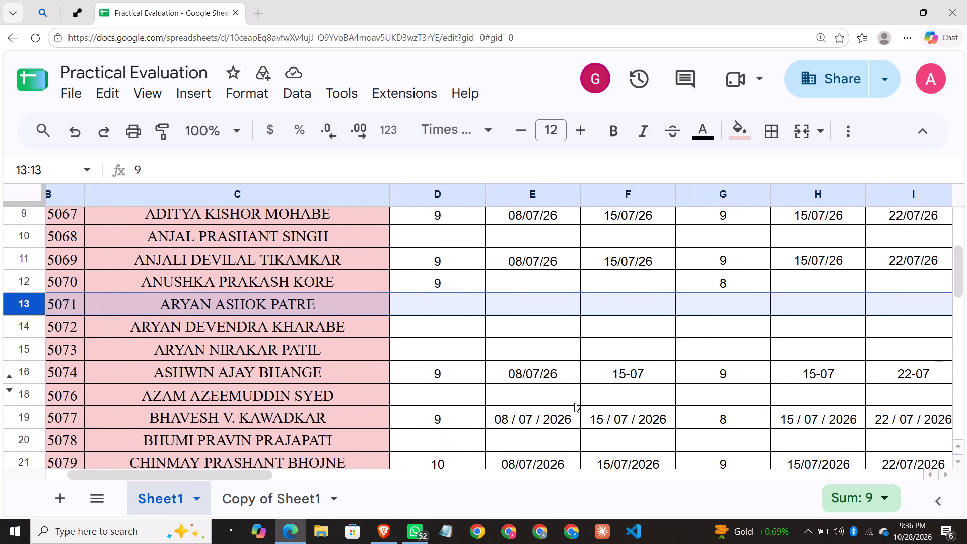
scroll(574, 403, "left", 1)
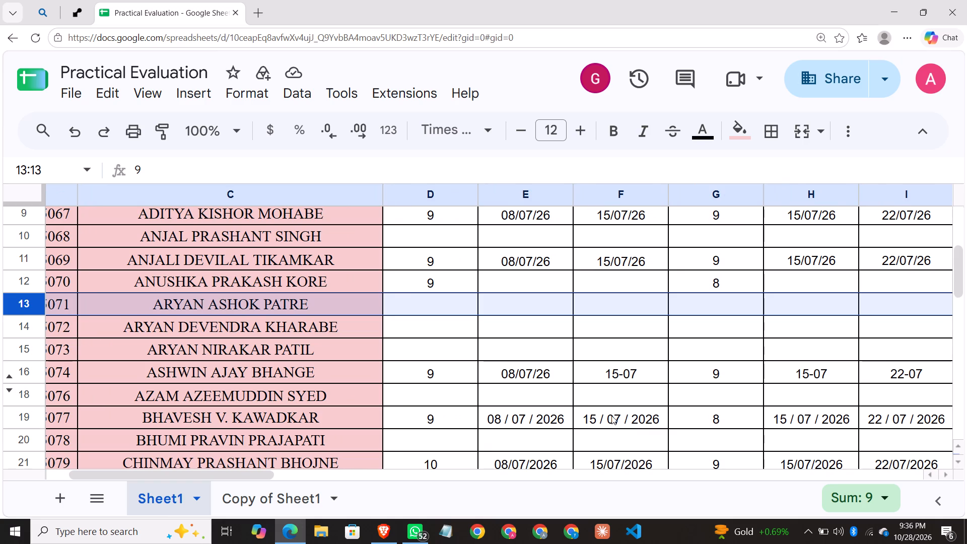
left_click(415, 303)
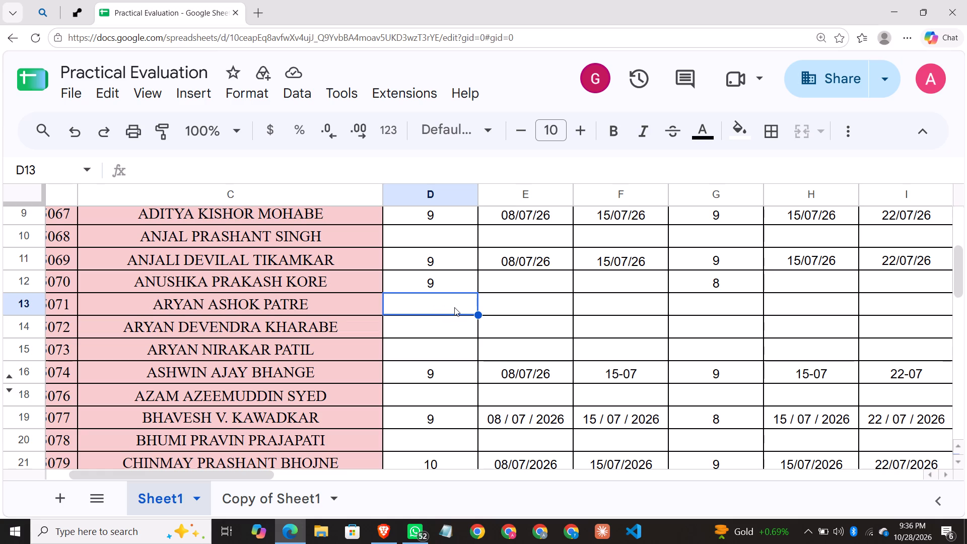
key("6")
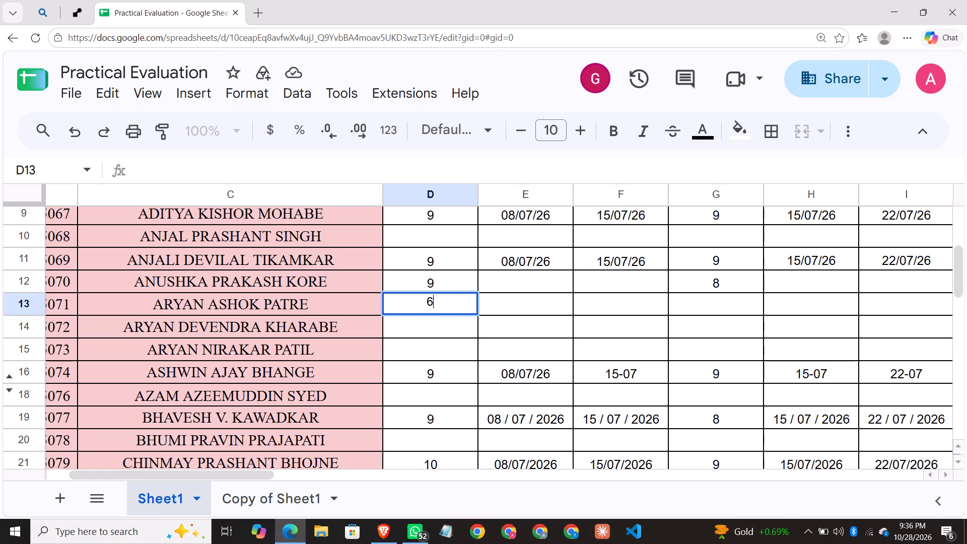
key("Right")
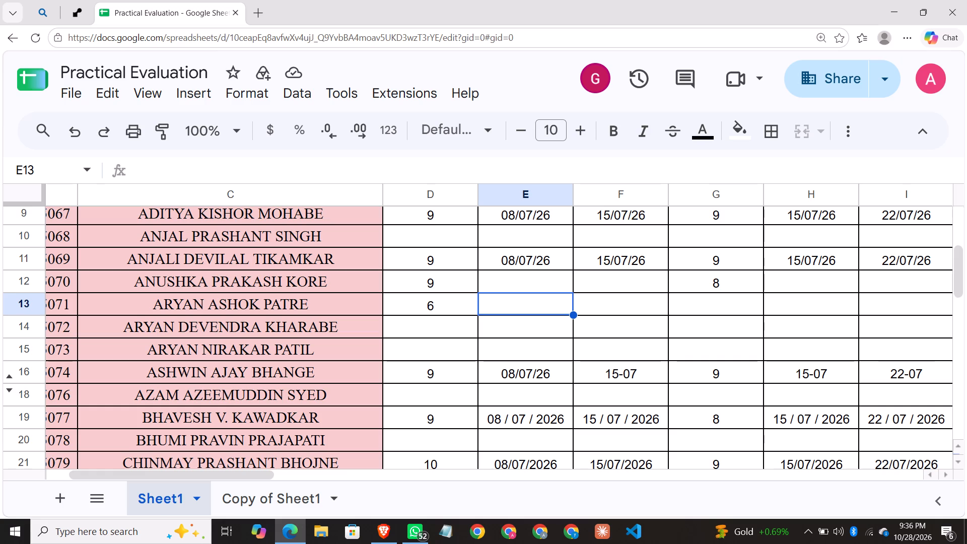
Enter 15/07/2026 as the Pre lab Perform date in row 13.
type("15/")
type("07")
type("/2")
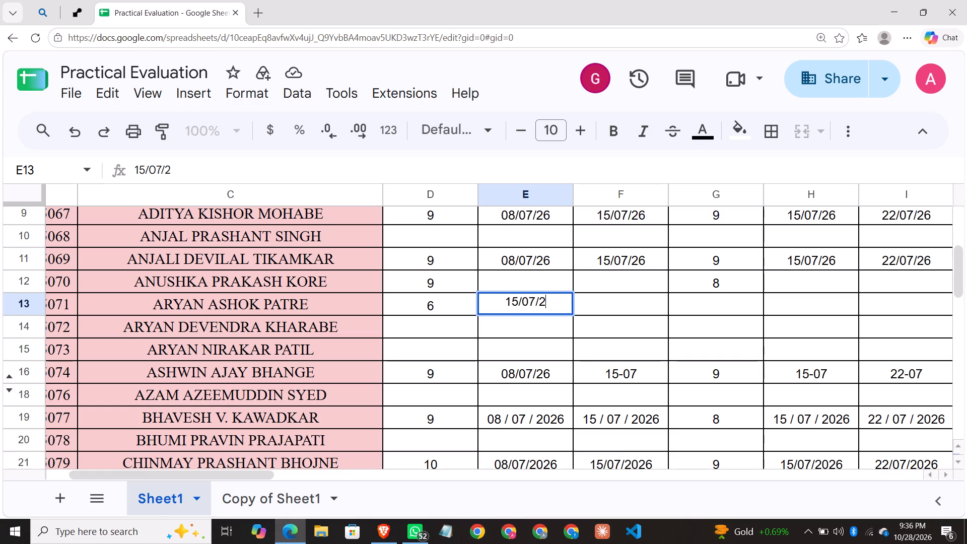
key("0")
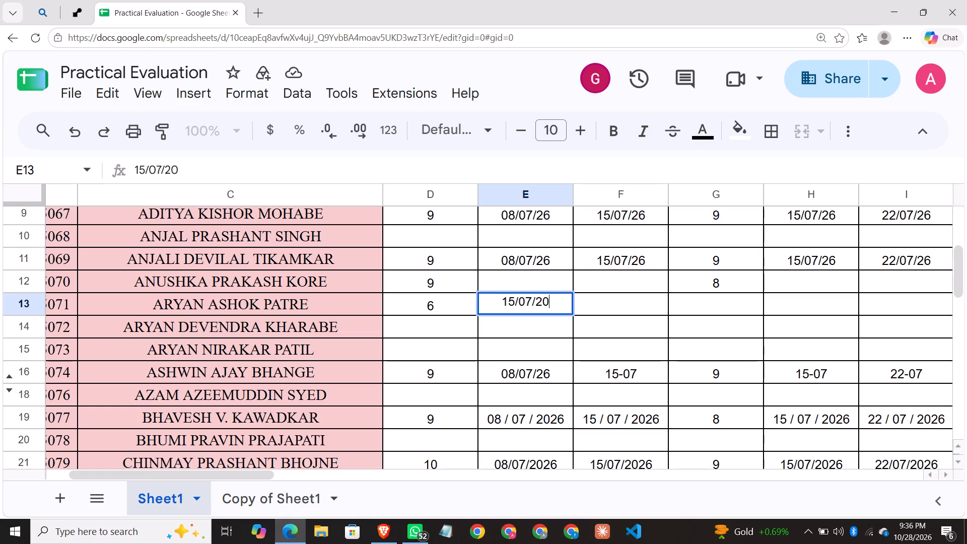
key("2")
key("6")
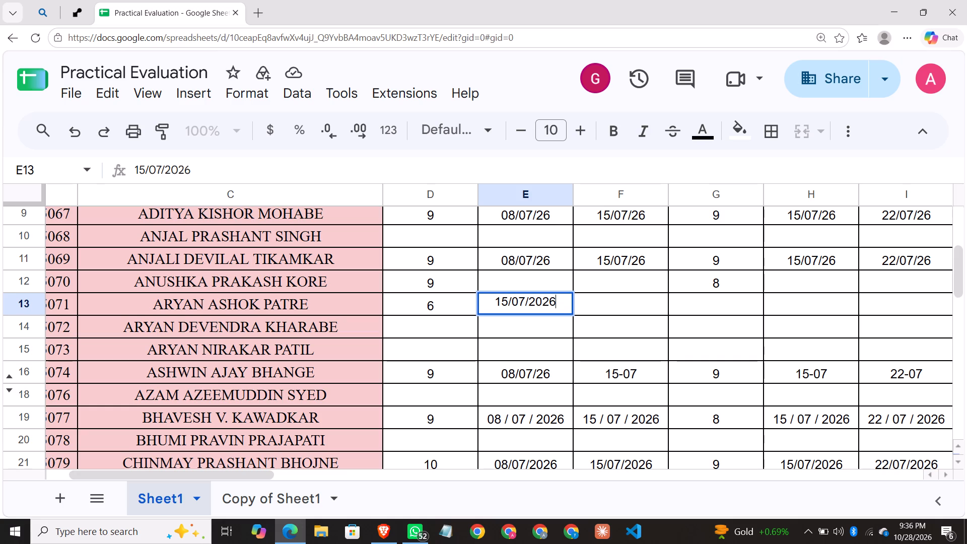
key("Right")
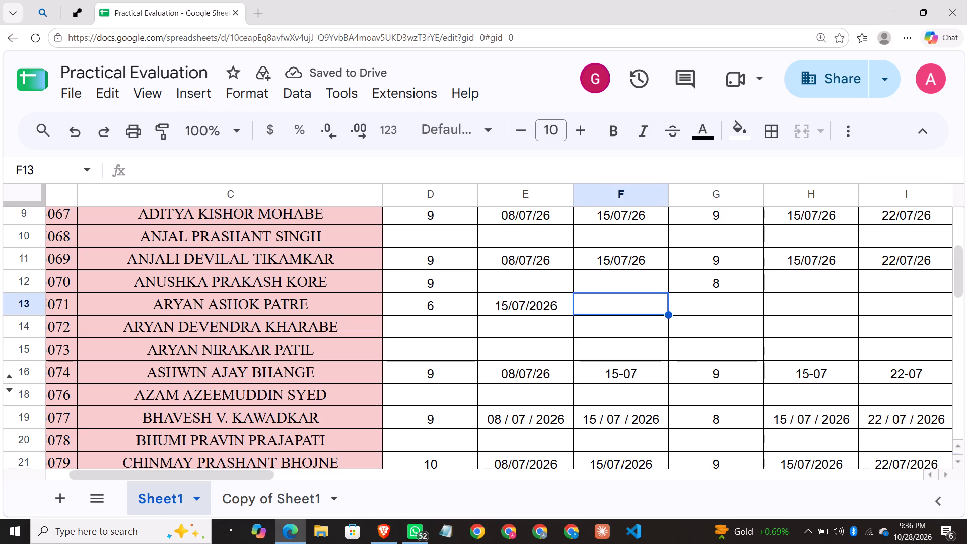
Enter 15/07/2026 as the Pre lab Submit date in row 13.
type("14")
key("BackSpace")
key("5")
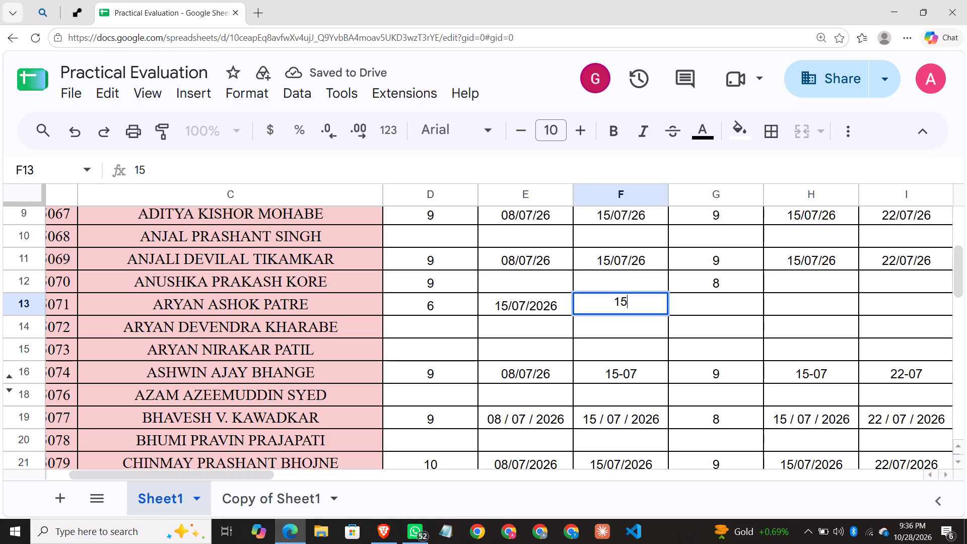
key("slash")
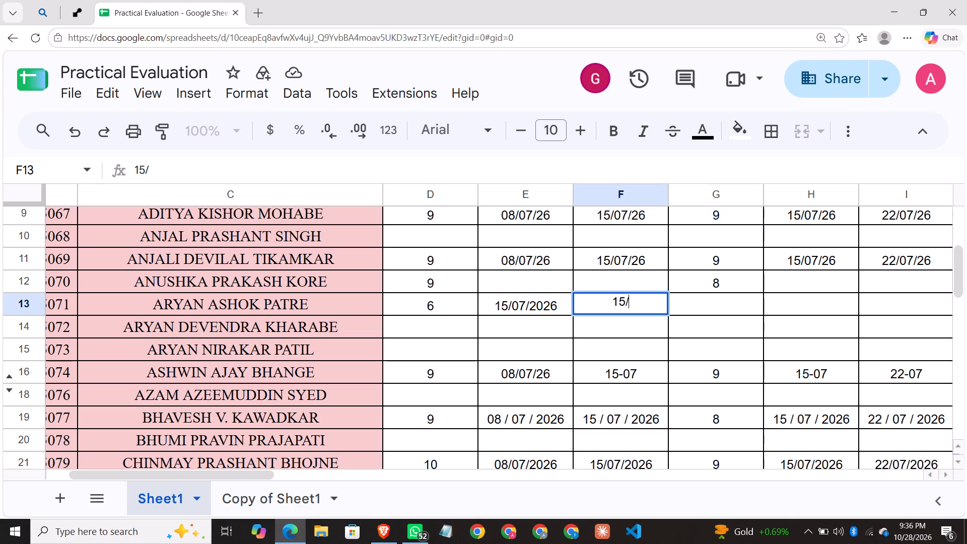
key("0")
type("7/2026")
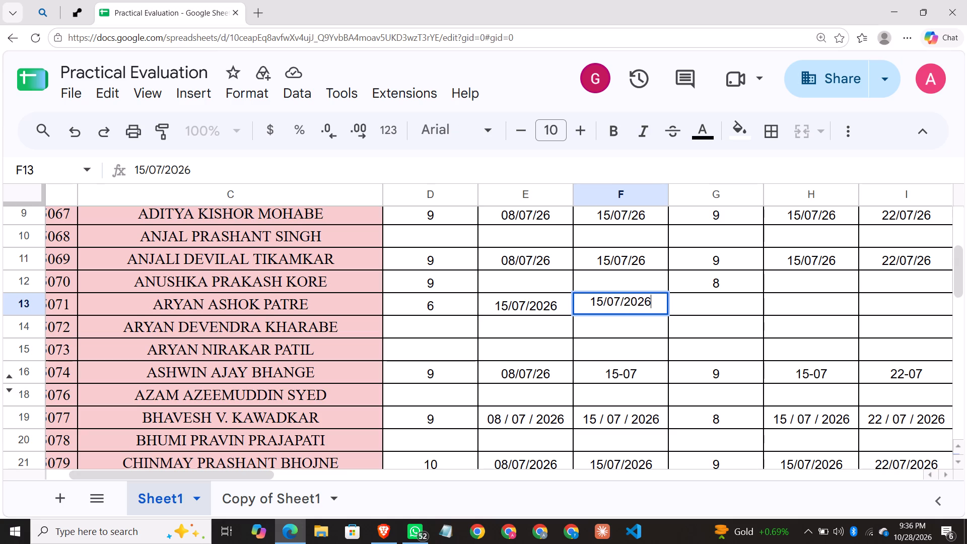
key("Right")
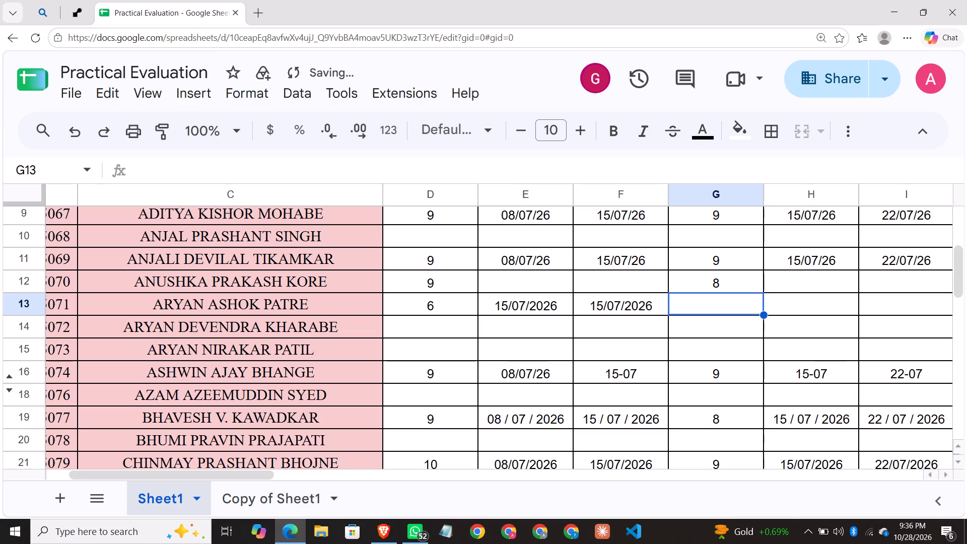
Enter 9 as the PR 1 mark for the student in row 13.
scroll(454, 307, "left", 2)
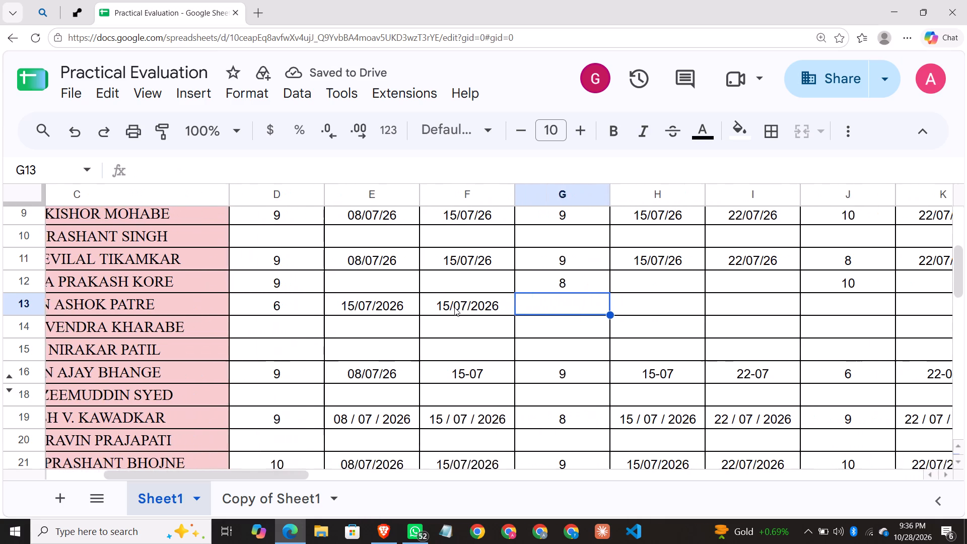
scroll(454, 307, "left", 1)
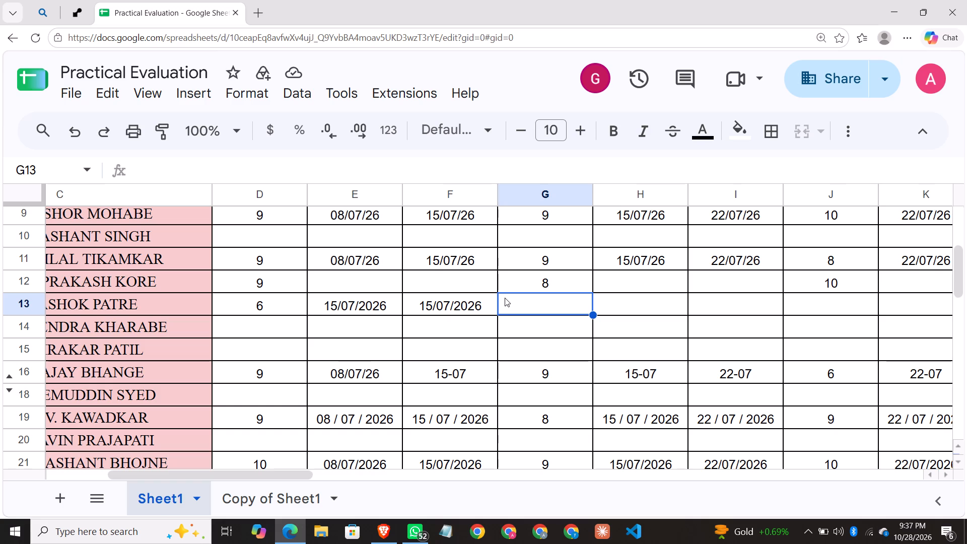
key("9")
key("Right")
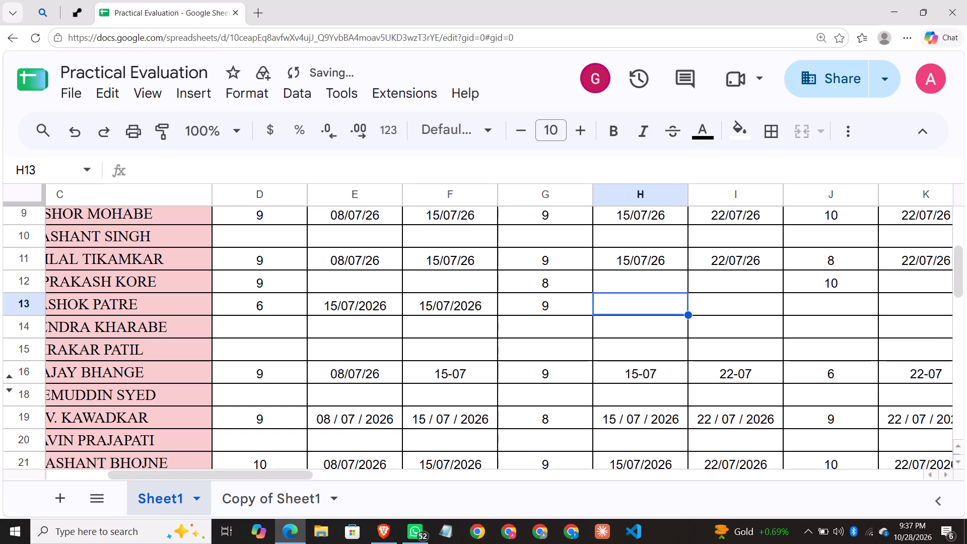
Enter the PR 1 dates in row 13: Perform 15/07/2026 and Submit 22/07/2026.
type("15")
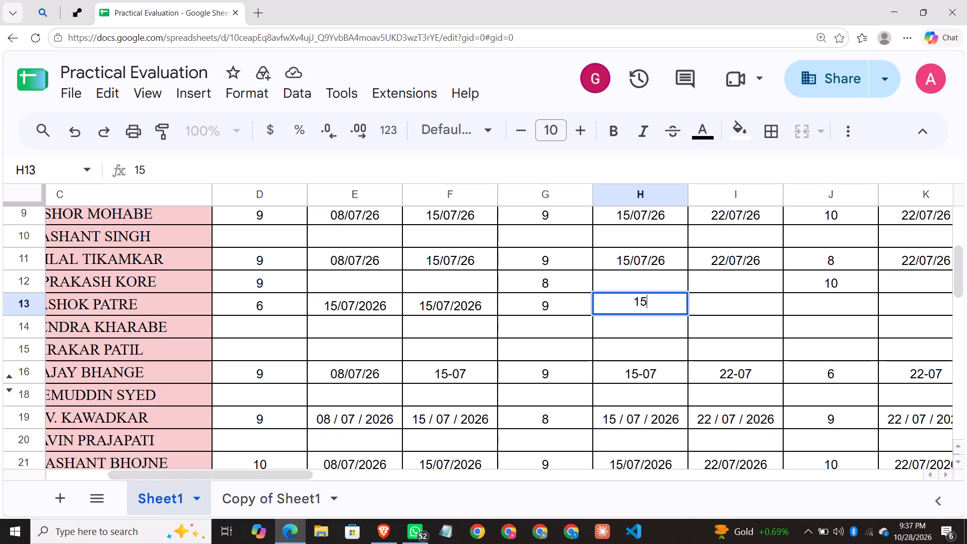
type("/07")
type("/1")
key("BackSpace")
type("202")
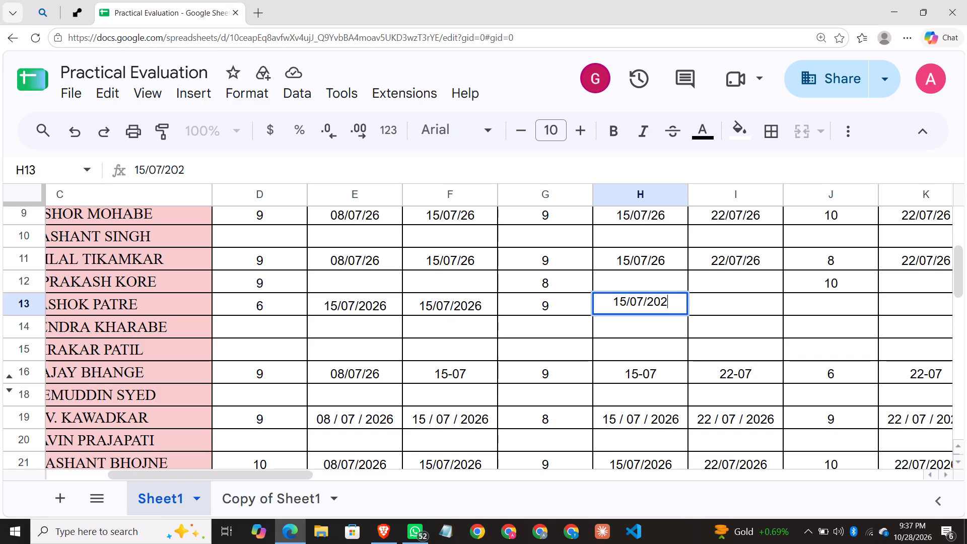
key("6")
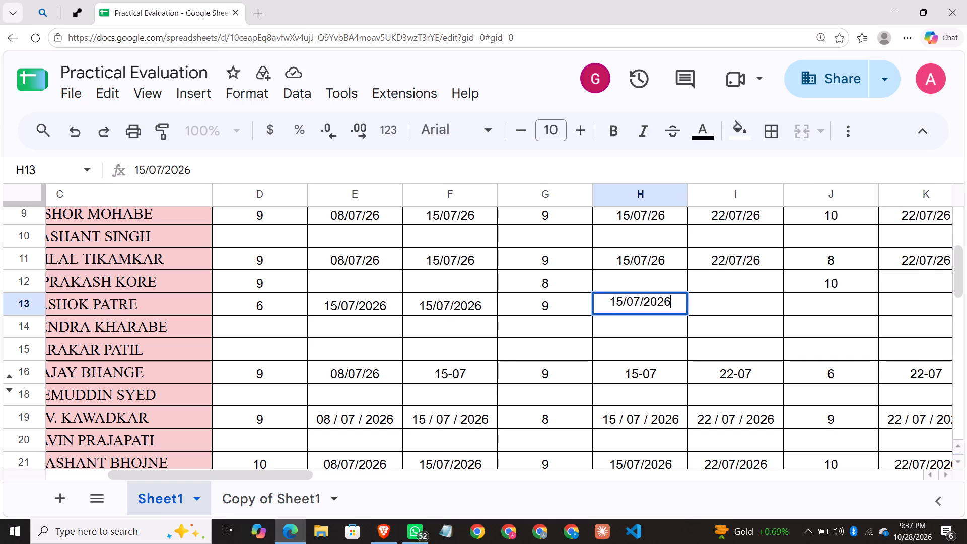
key("Right")
type("22/")
type("07/202")
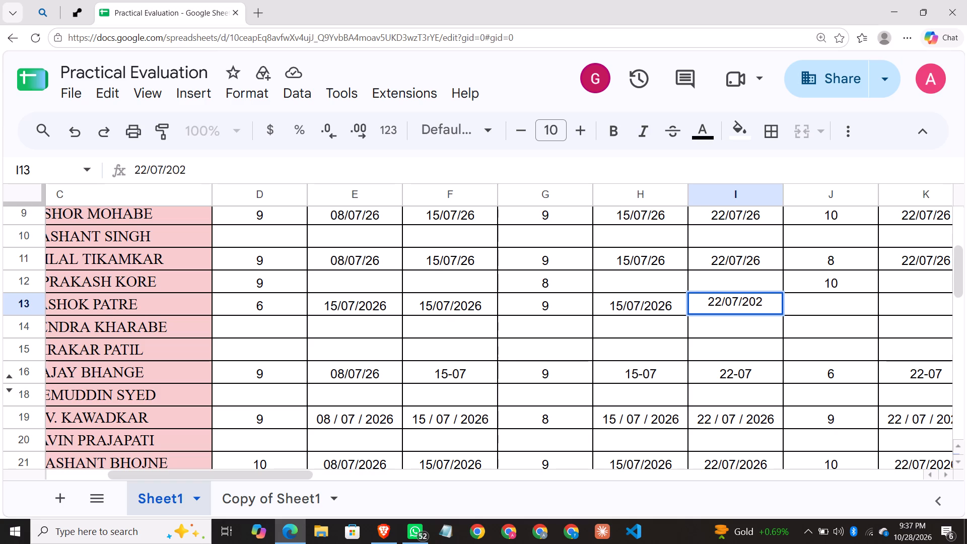
key("6")
key("Right")
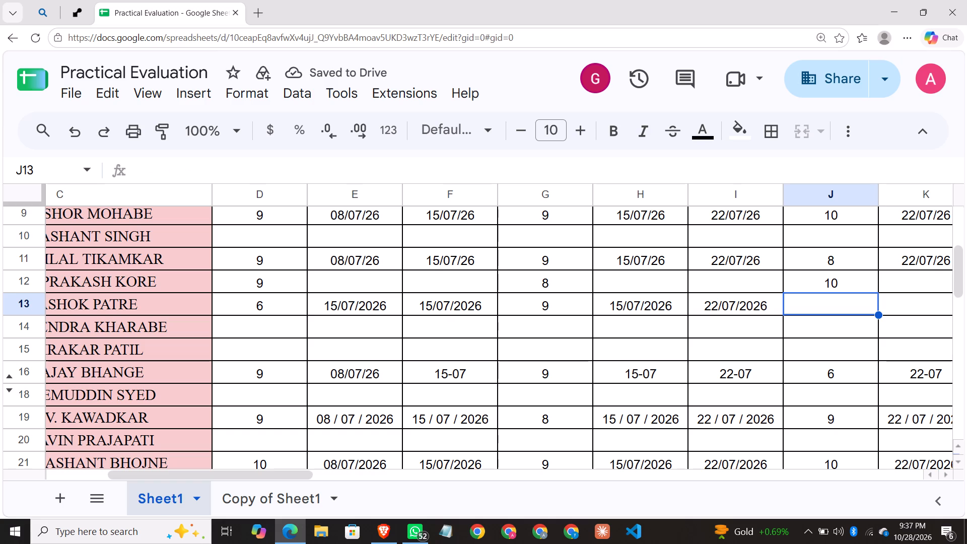
Enter 9 as the PR 2 mark for the student in row 13.
key("9")
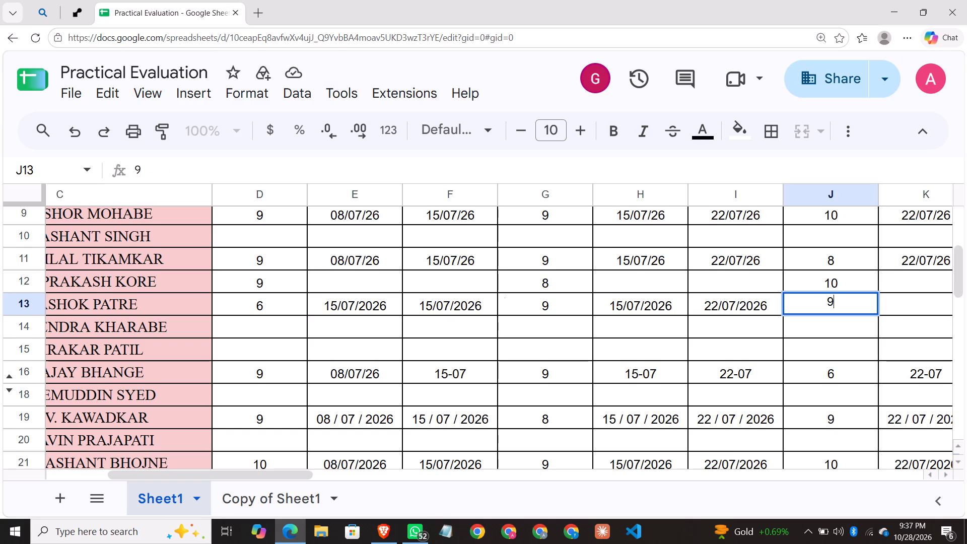
scroll(505, 298, "up", 1)
scroll(505, 298, "down", 1)
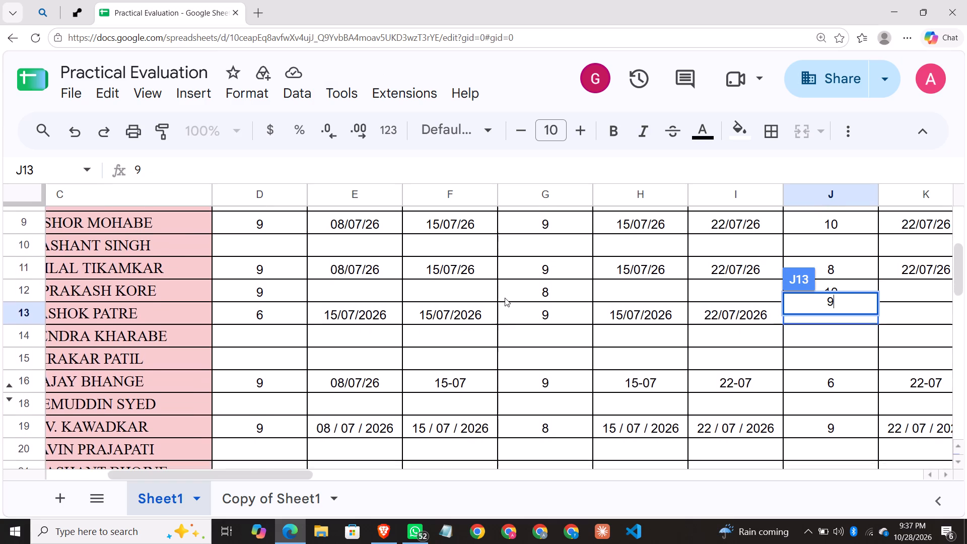
scroll(505, 298, "down", 1)
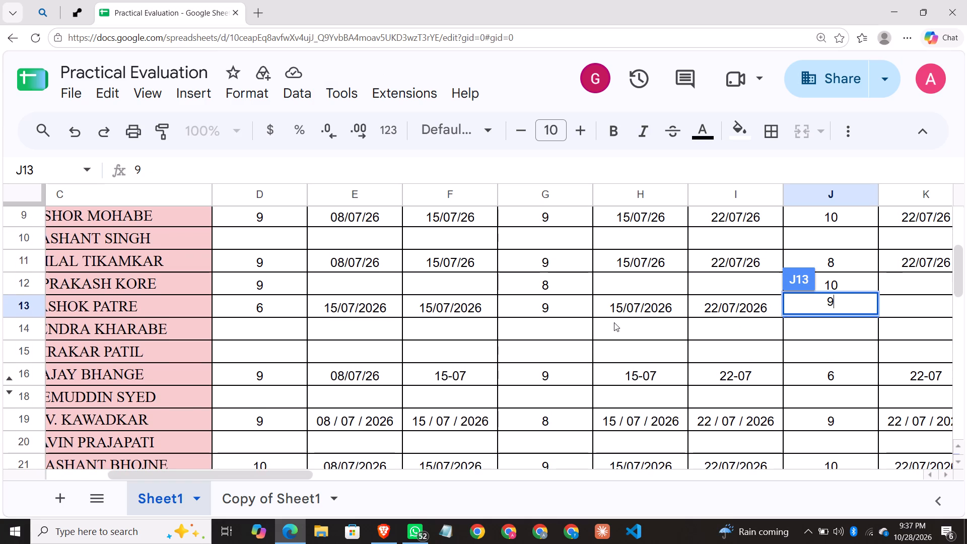
left_click(699, 308)
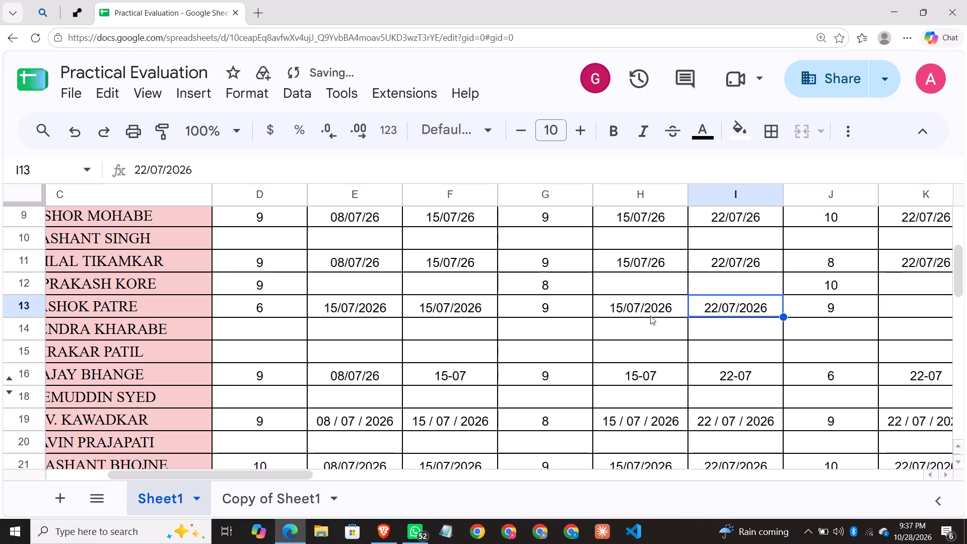
Check the entries in row 13 against the practical, Perform and Submit headings in row 4.
scroll(634, 310, "left", 1)
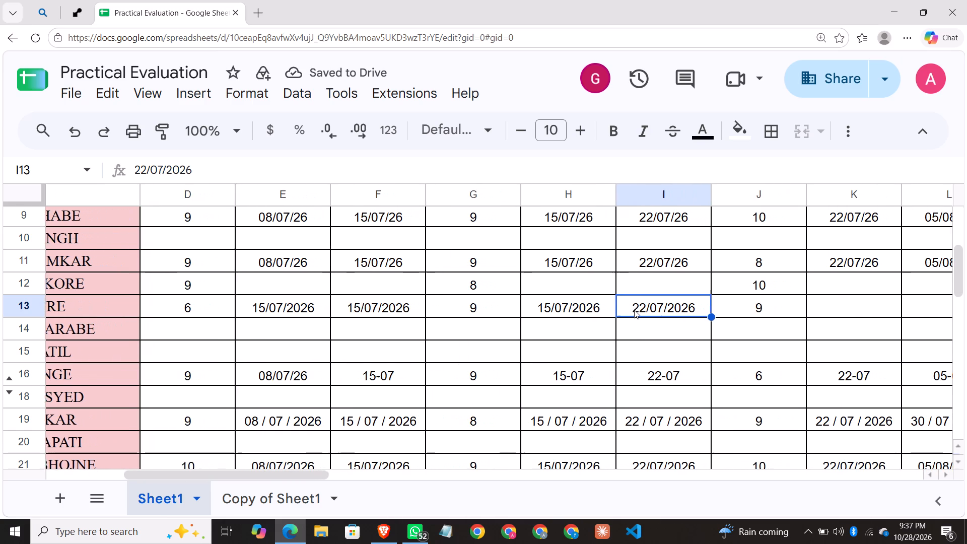
scroll(634, 310, "left", 3)
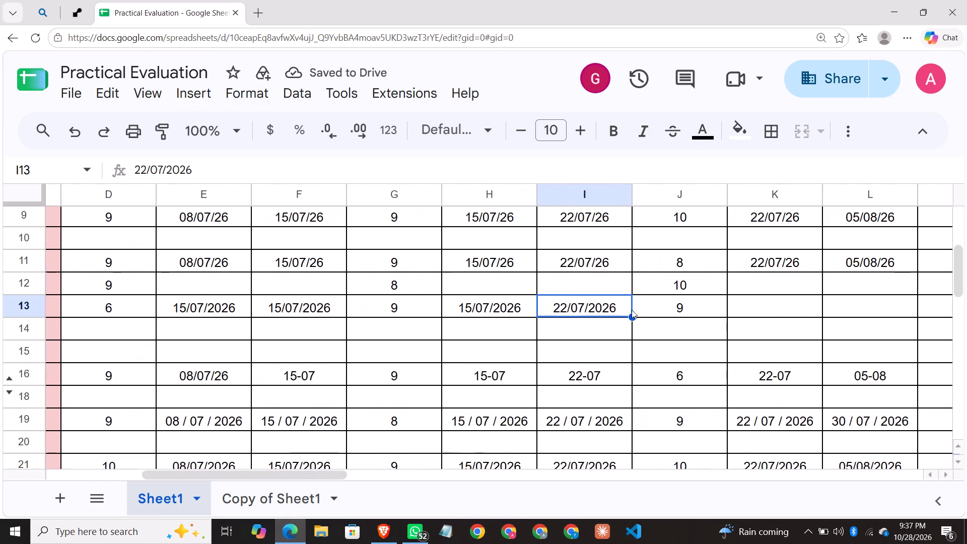
left_click(39, 301)
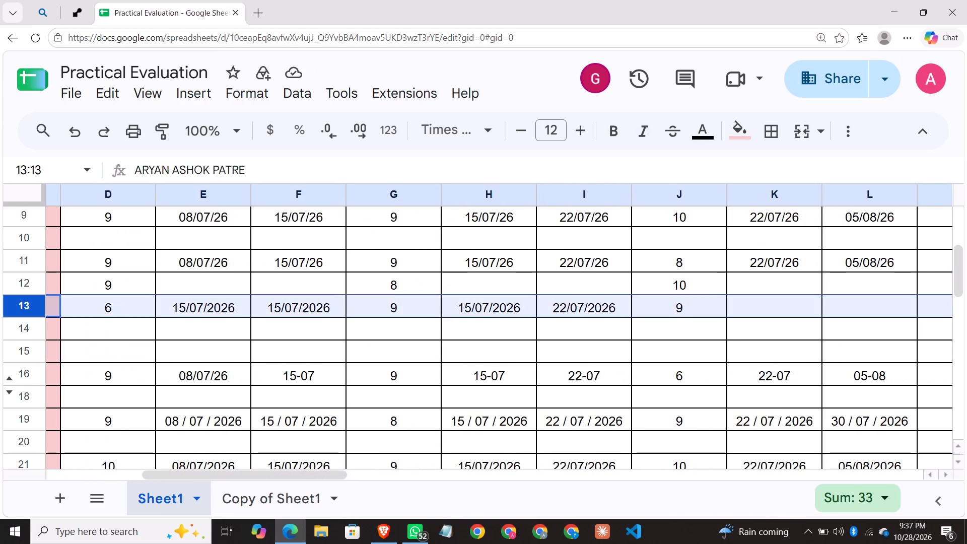
left_click(678, 311)
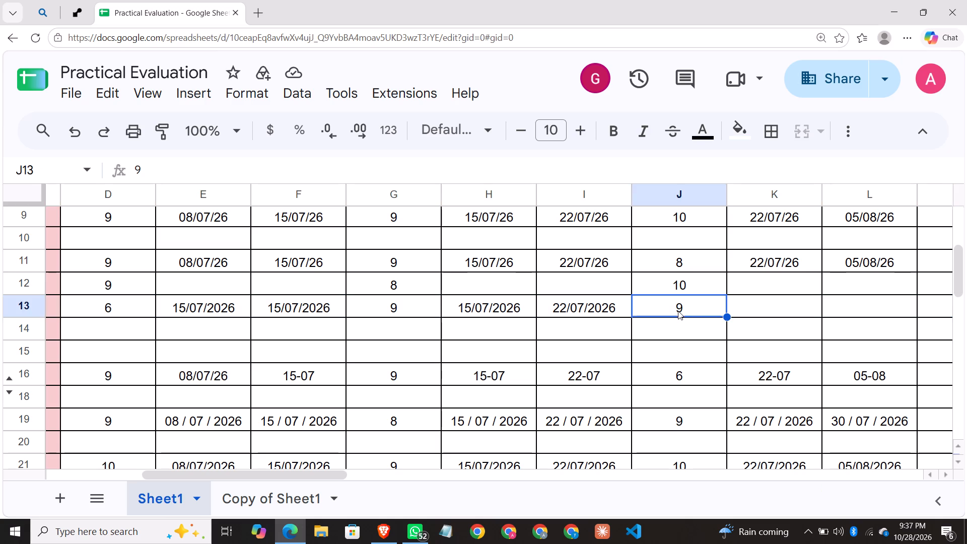
left_click(741, 311)
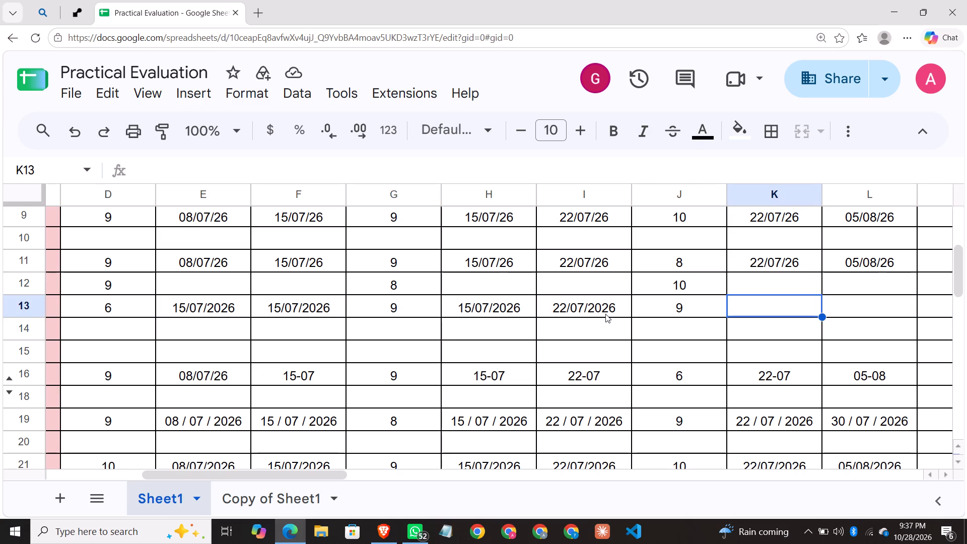
scroll(605, 314, "up", 3)
scroll(605, 314, "down", 1)
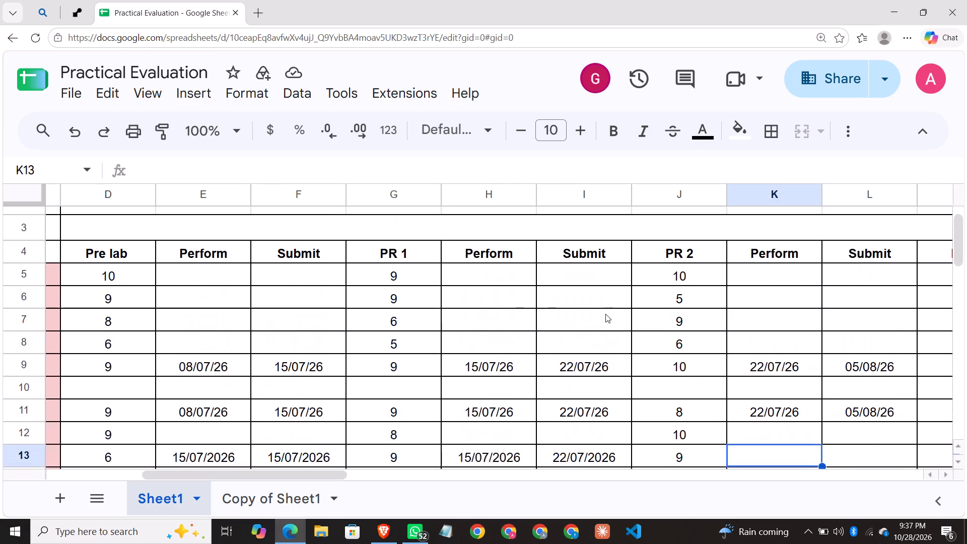
scroll(605, 314, "down", 1)
scroll(605, 314, "up", 1)
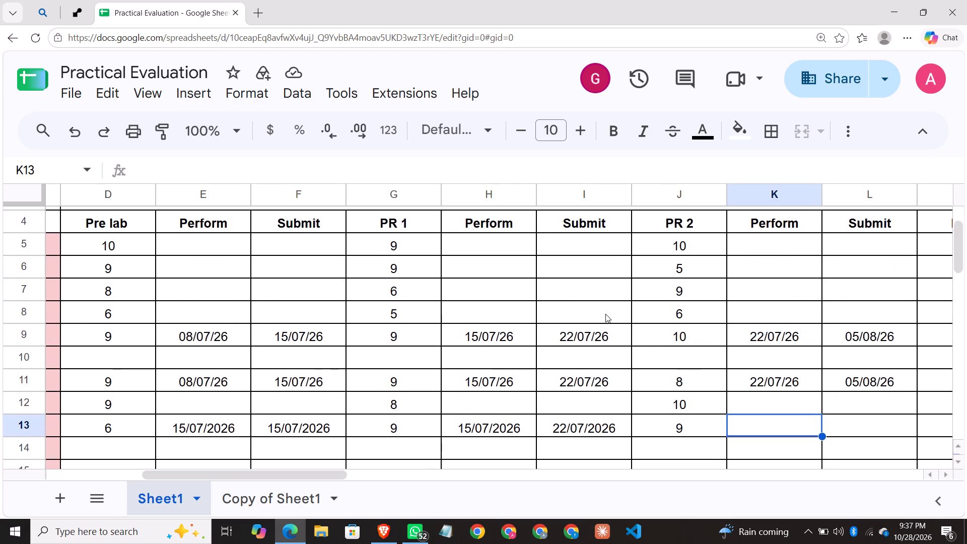
scroll(795, 398, "left", 1)
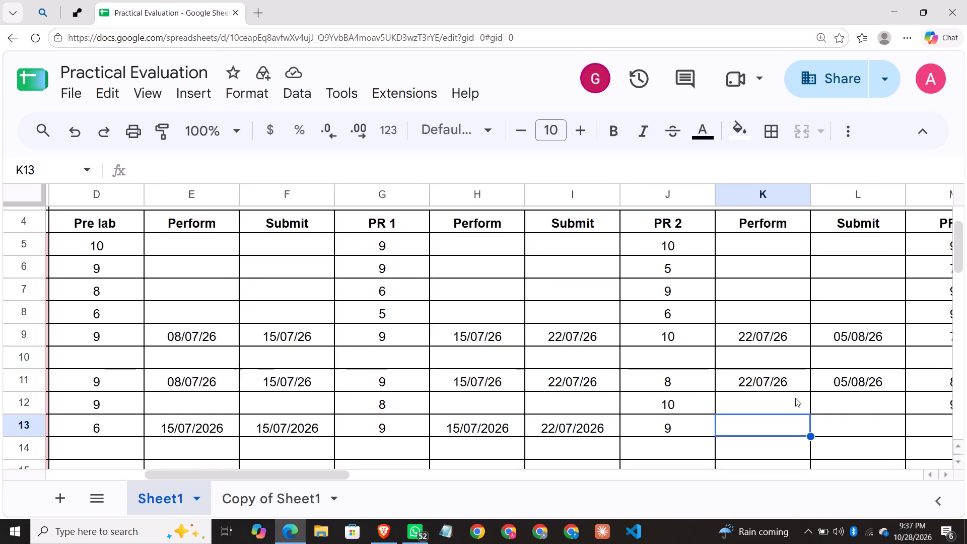
scroll(795, 398, "left", 3)
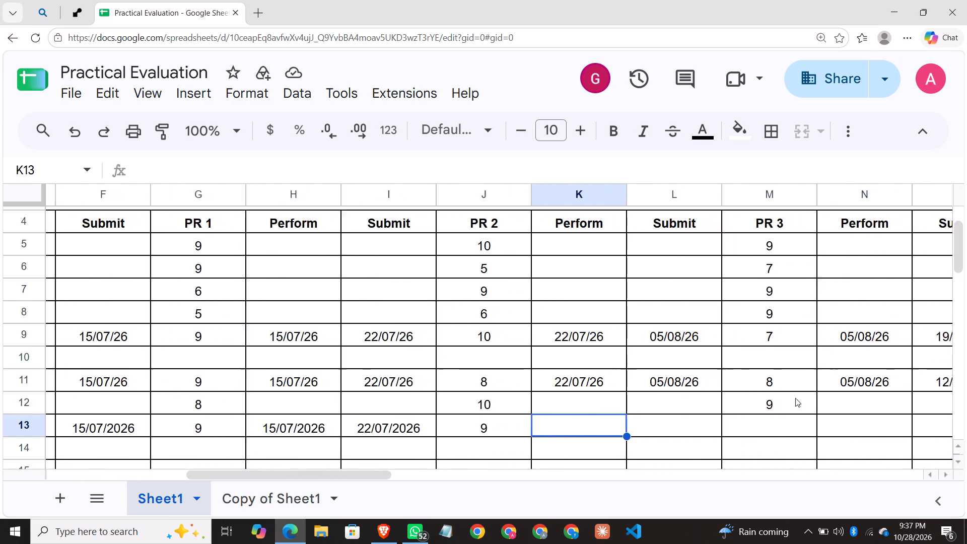
scroll(795, 398, "left", 1)
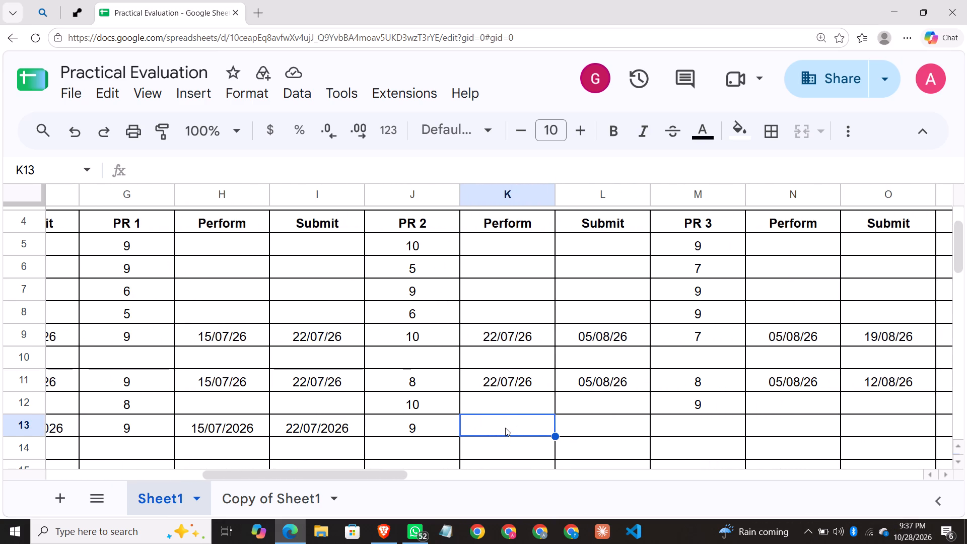
Enter the PR 2 dates in row 13: Perform 22/07/2026 and Submit 05/08/2026.
left_click(505, 428)
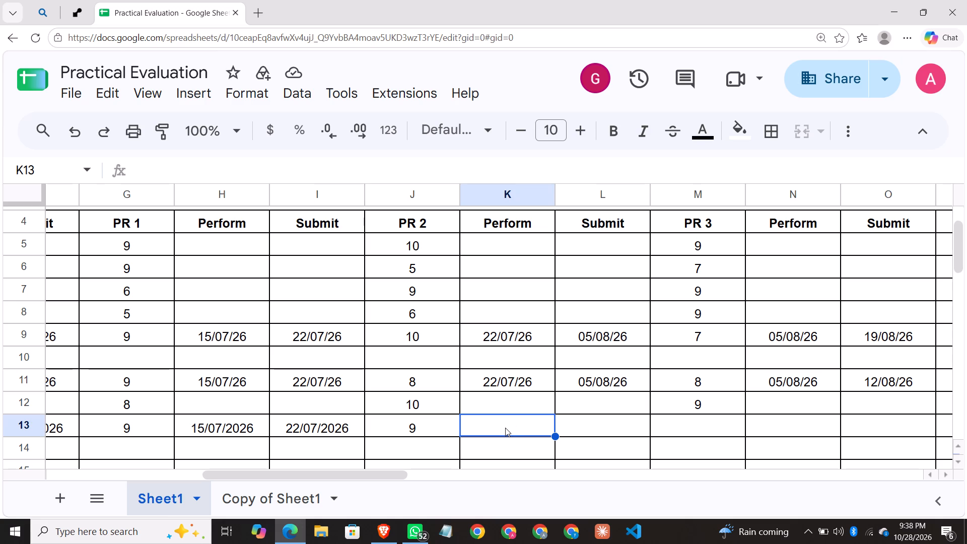
type("22")
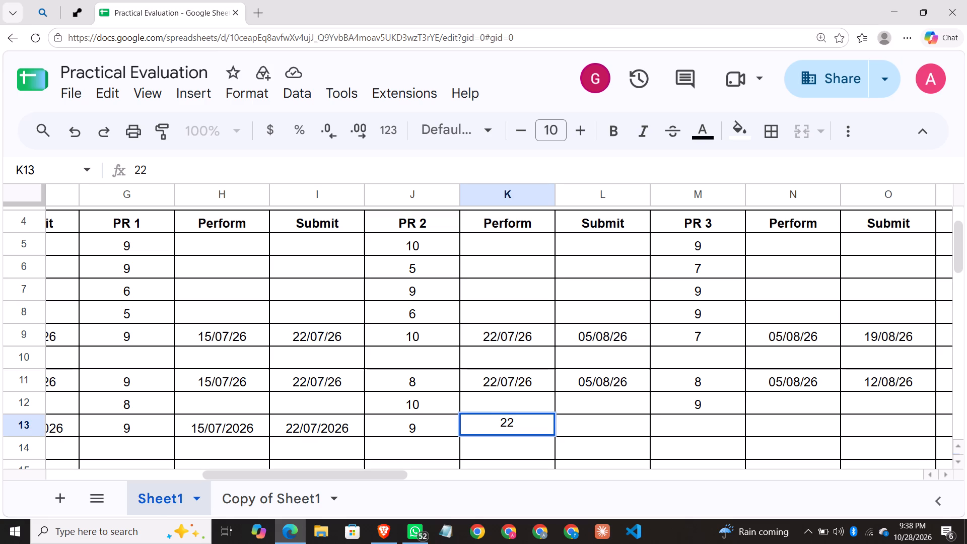
type("/0")
type("7/2026")
key("Right")
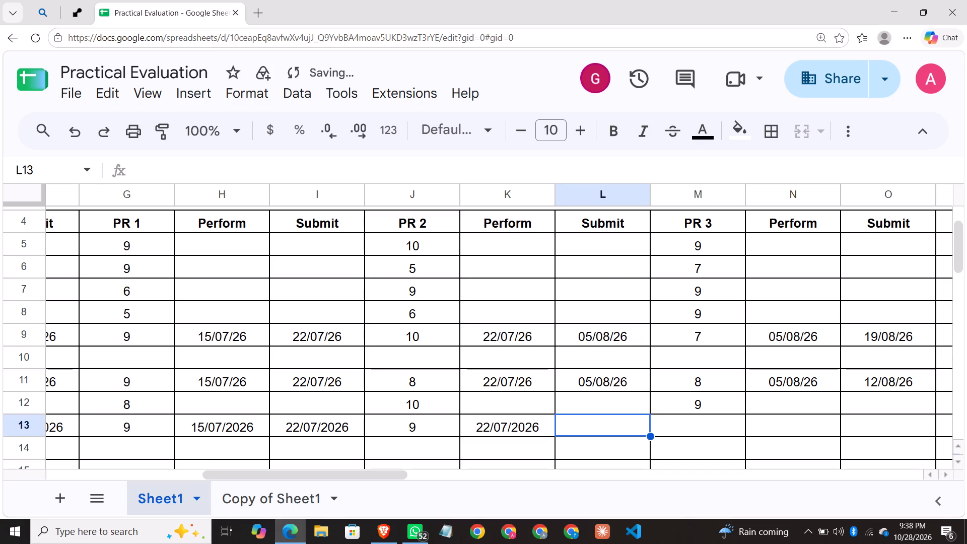
key("5")
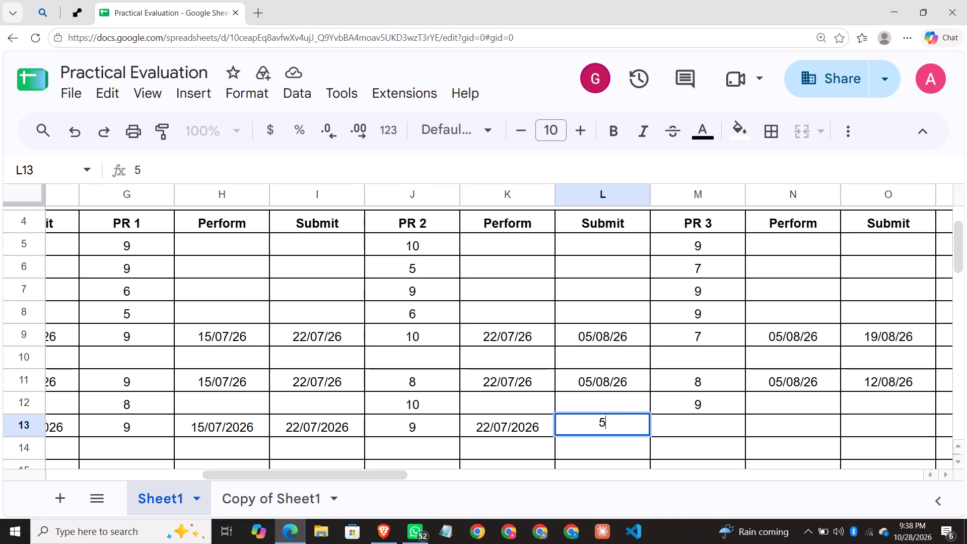
key("BackSpace")
type("05/")
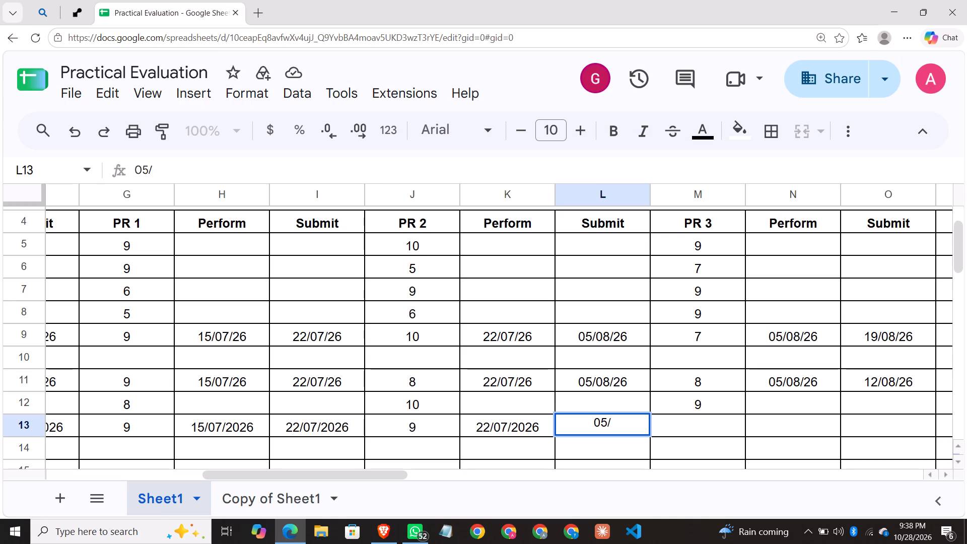
type("08/2026")
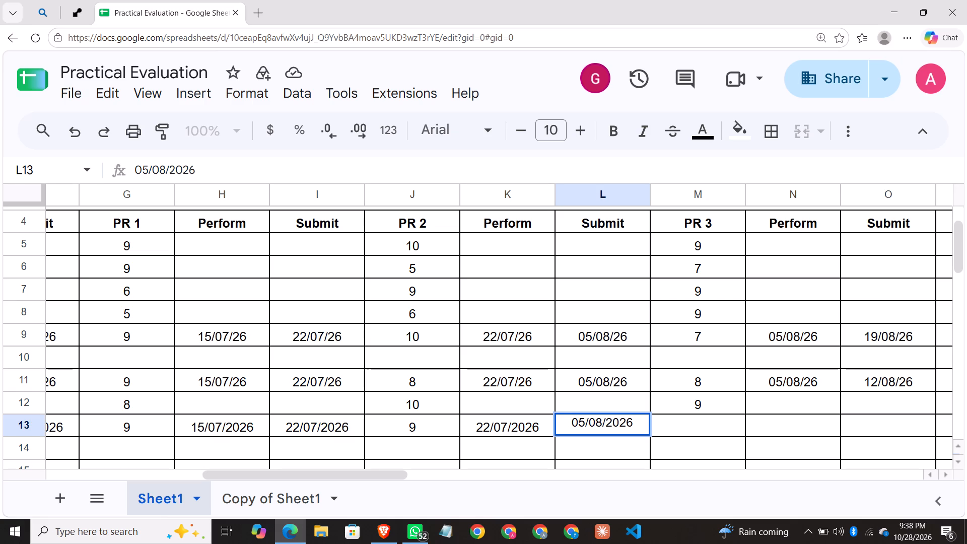
key("Right")
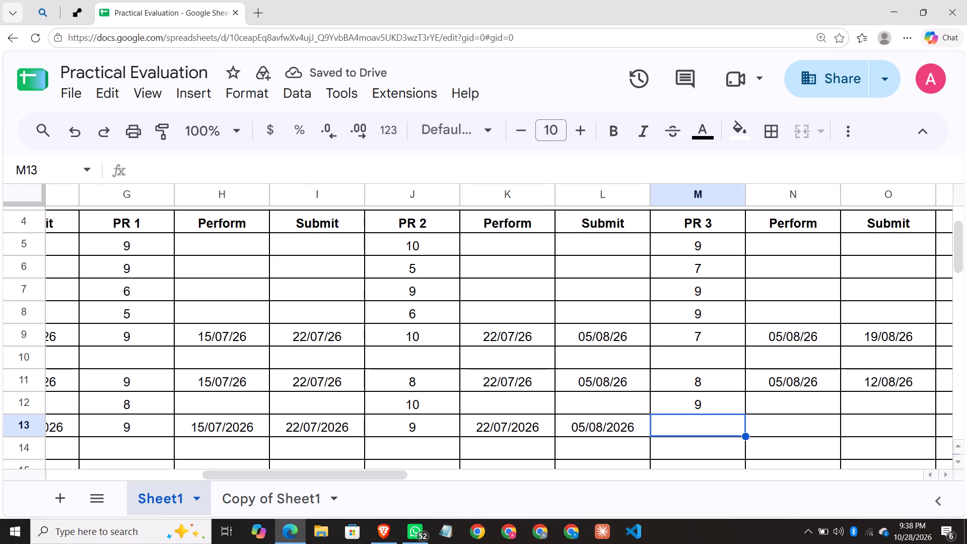
Complete the PR 3 entry in row 13 with mark 8, Perform date 05/08/2026 and Submit date 12/08/2026.
key("8")
key("Right")
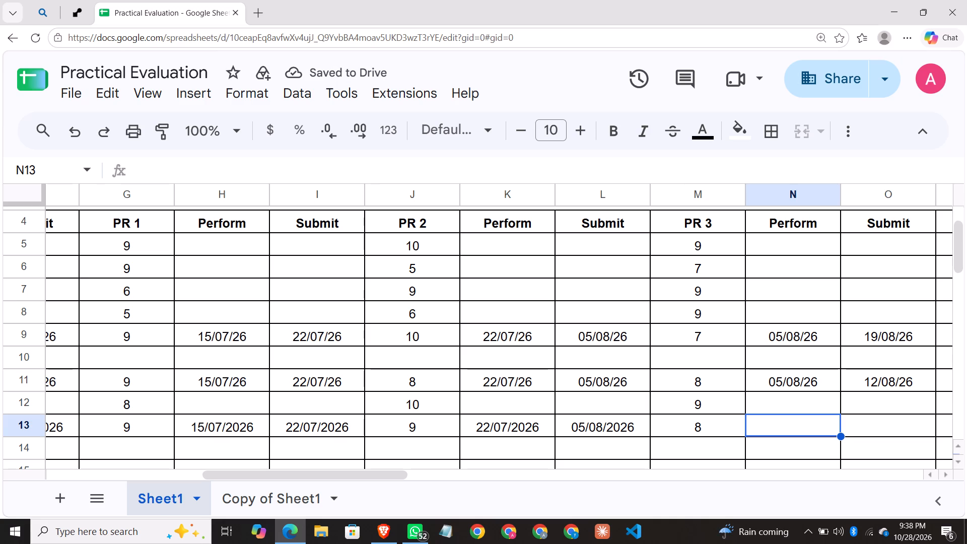
key("0")
key("5")
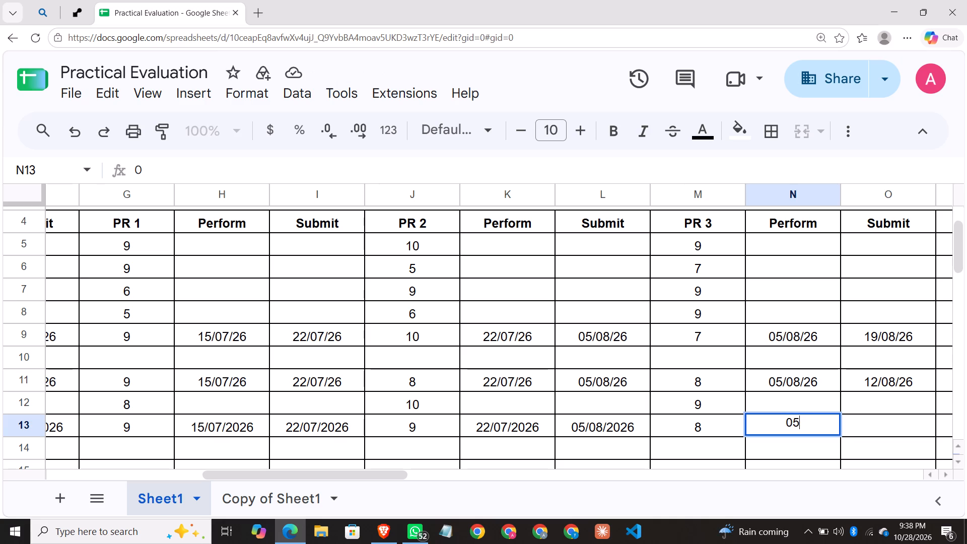
type("/08/2026")
key("Right")
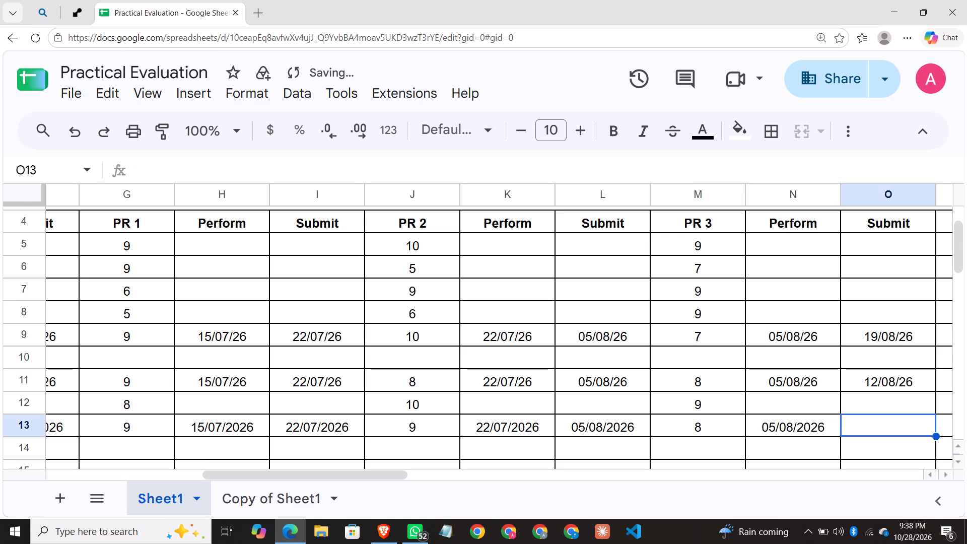
type("12/08/2026")
key("Right")
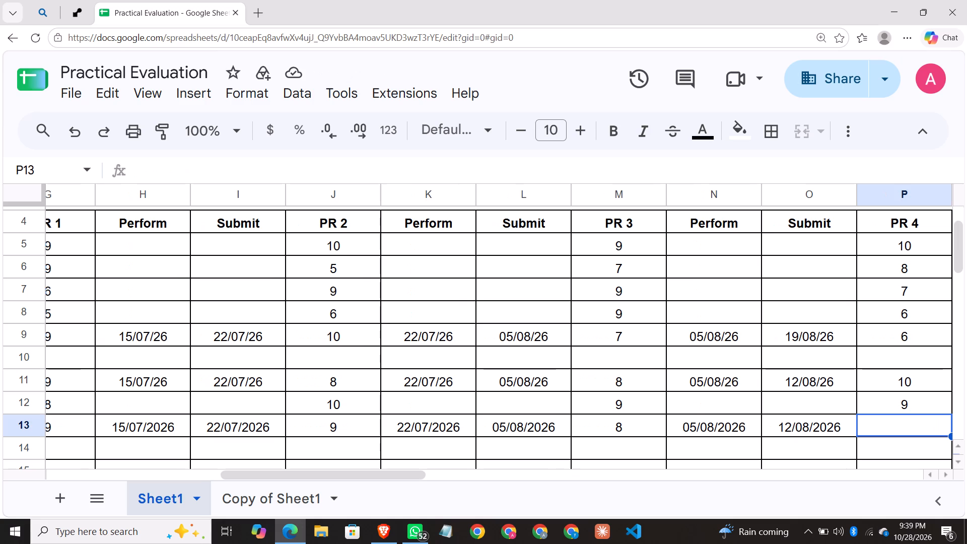
Complete the PR 4 entry in row 13 with mark 8, Perform date 12/08/2026 and Submit date 19/08/2026.
key("8")
key("Right")
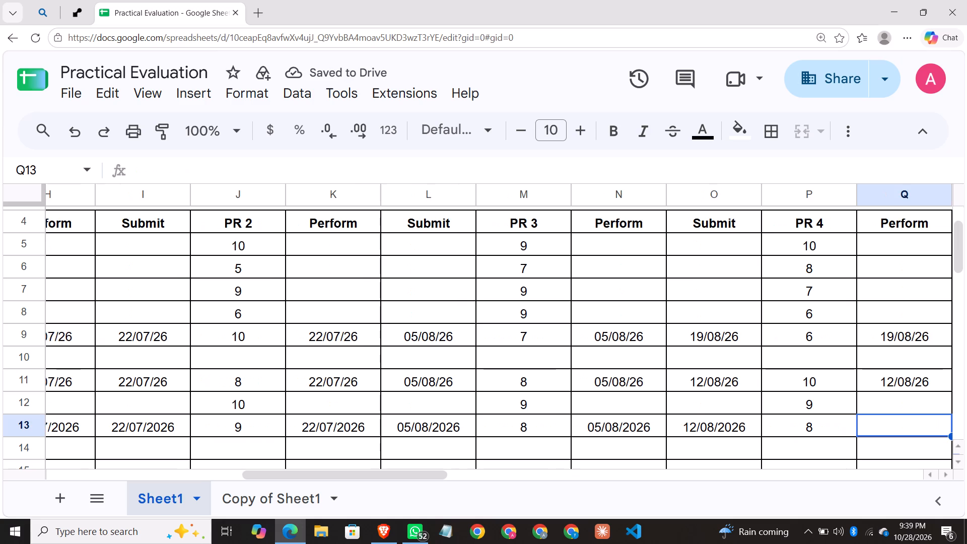
type("12/08/2026")
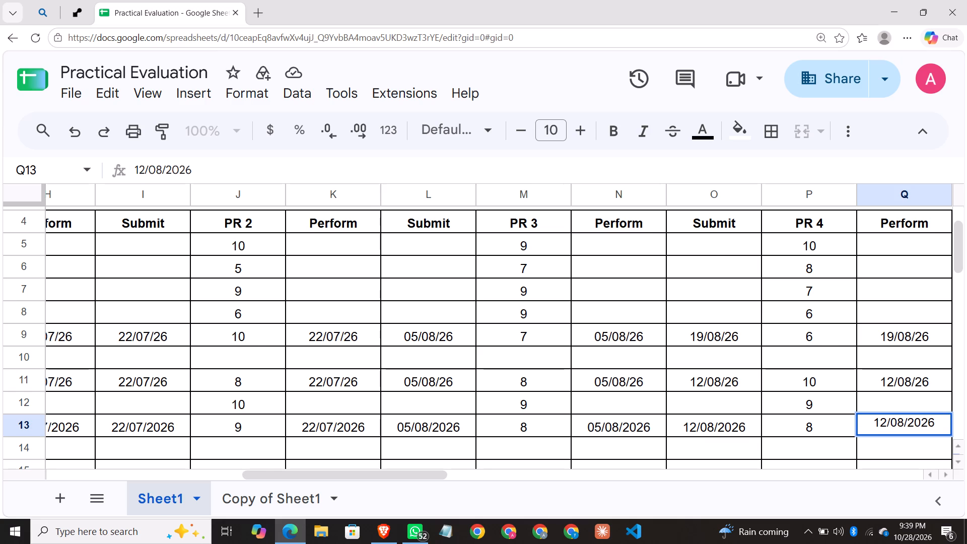
key("Right")
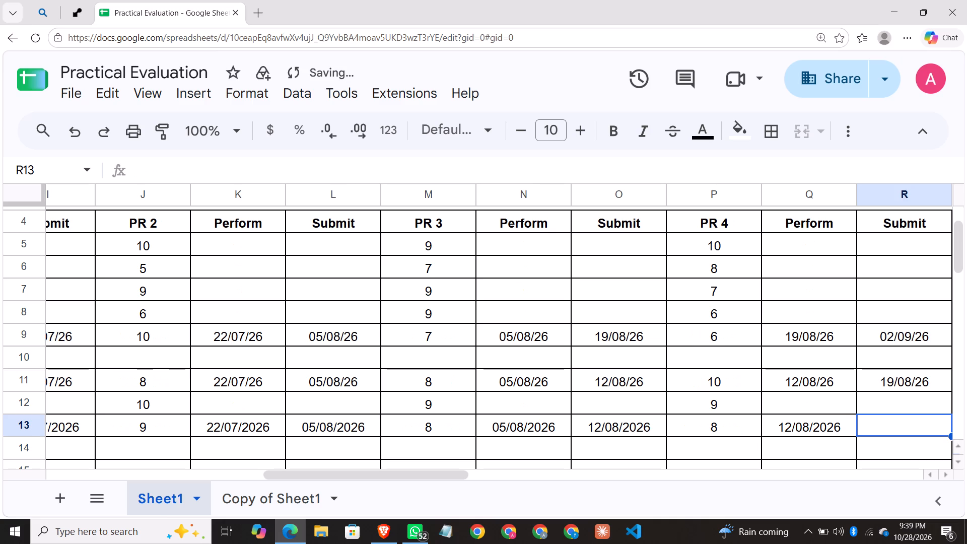
type("19")
type("/08")
type("/2026")
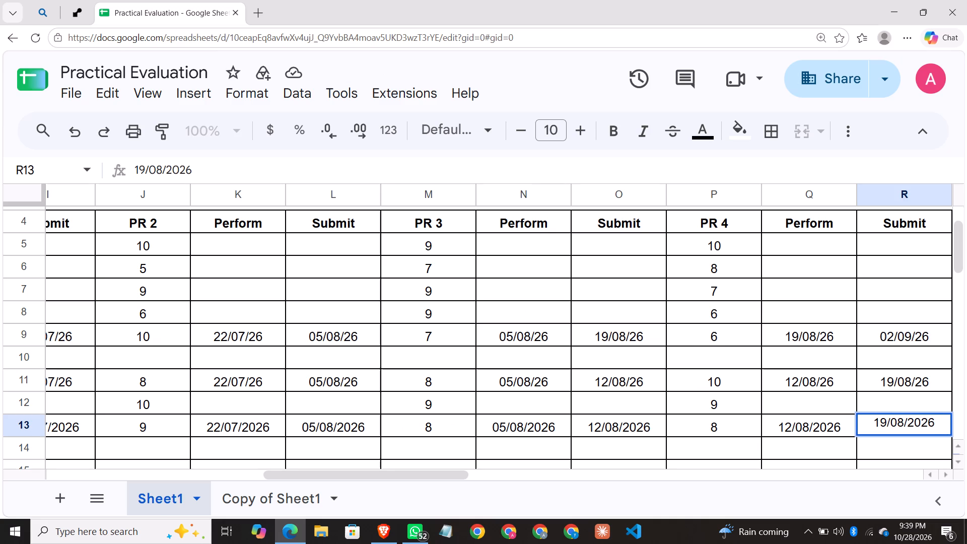
key("Right")
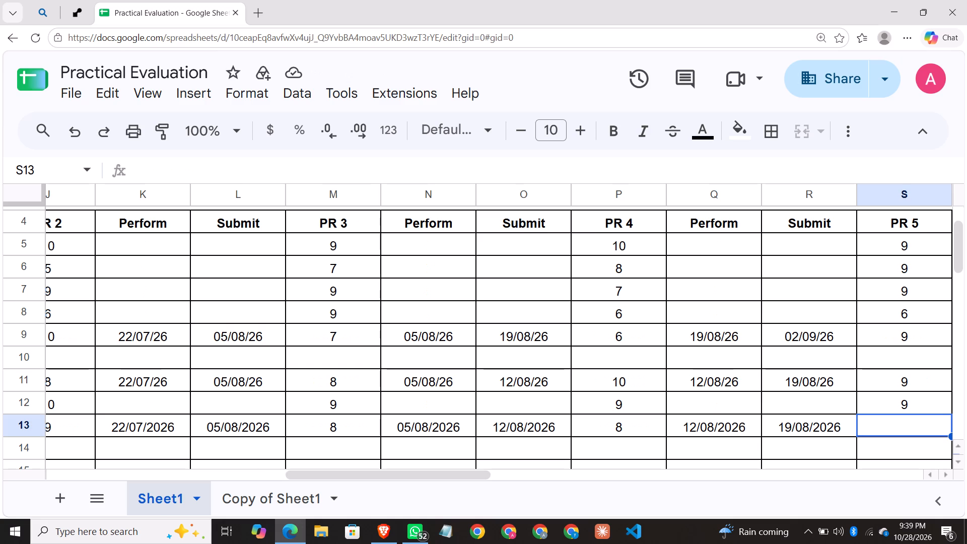
Complete the PR 5 entry in row 13 with mark 9, Perform date 19/08/2026 and Submit date 02/09/2026.
key("9")
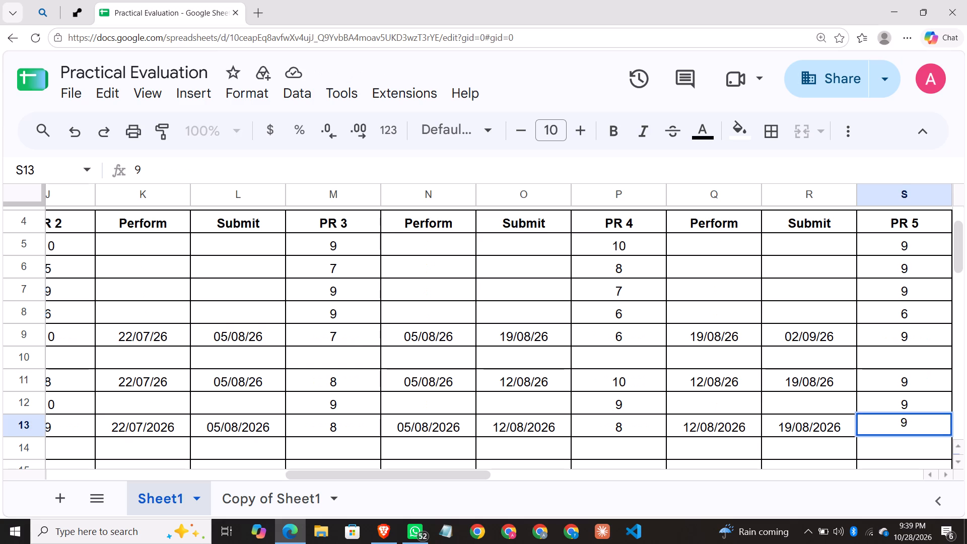
key("Right")
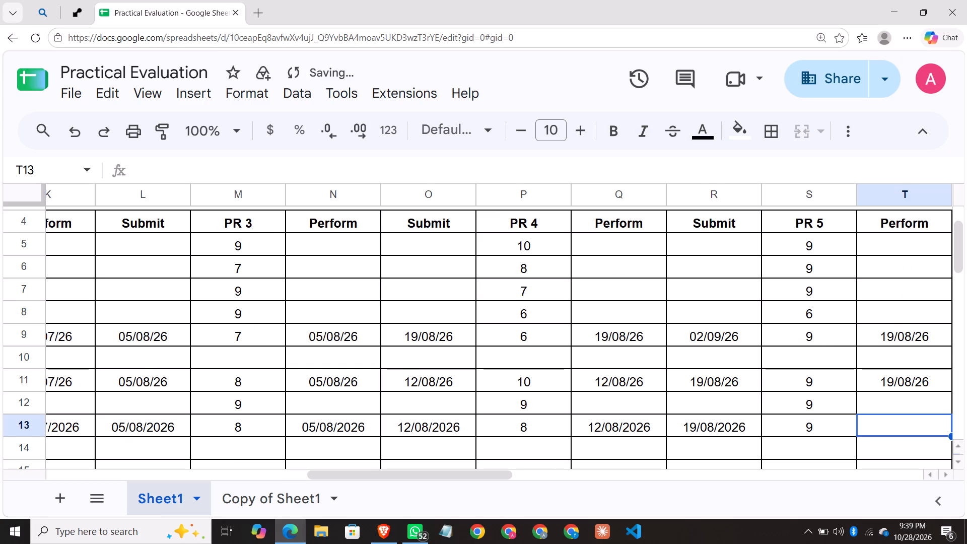
type("19/08/2026")
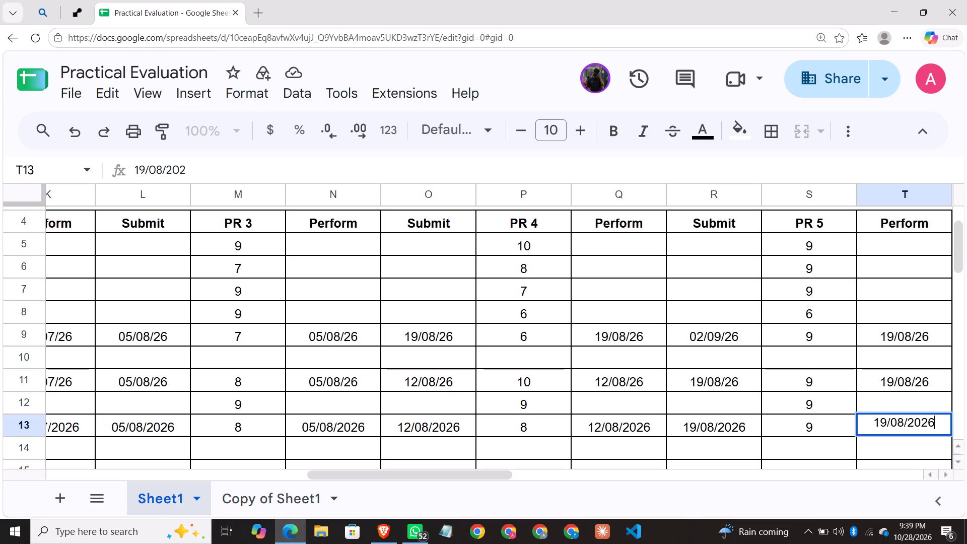
key("Right")
key("2")
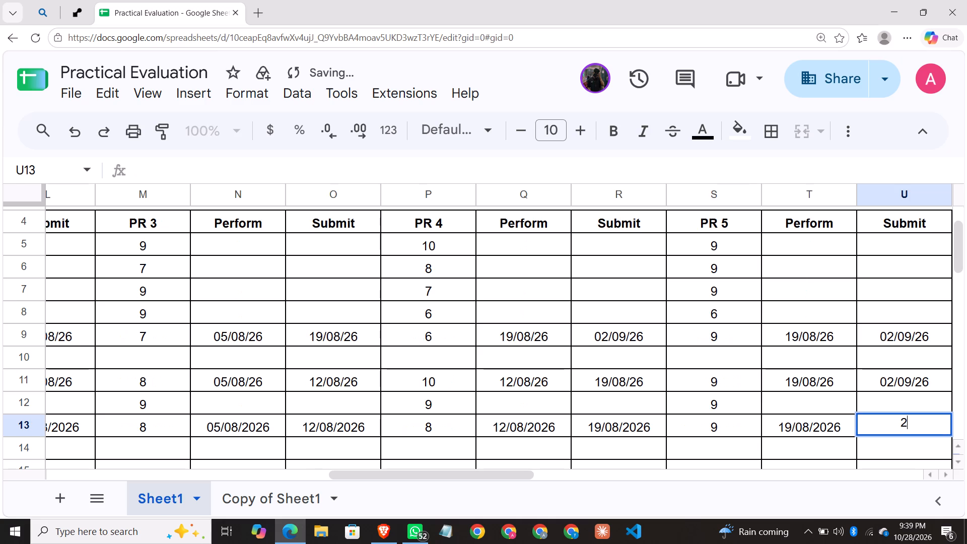
key("BackSpace")
type("02")
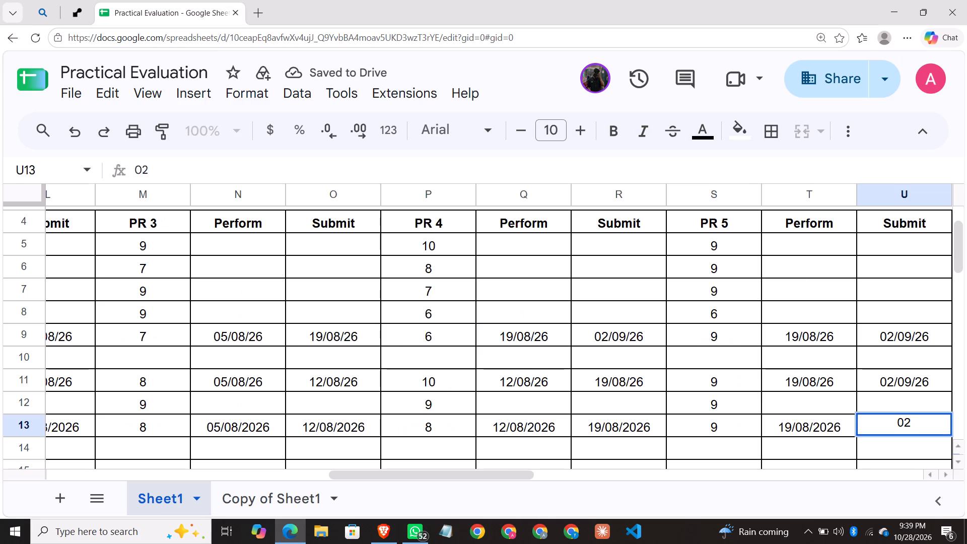
type("/09/2026")
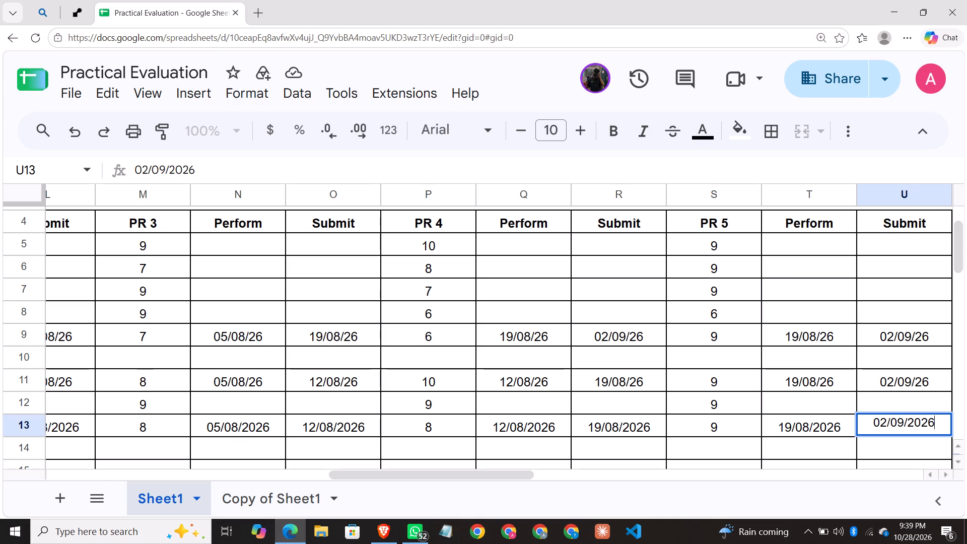
key("Right")
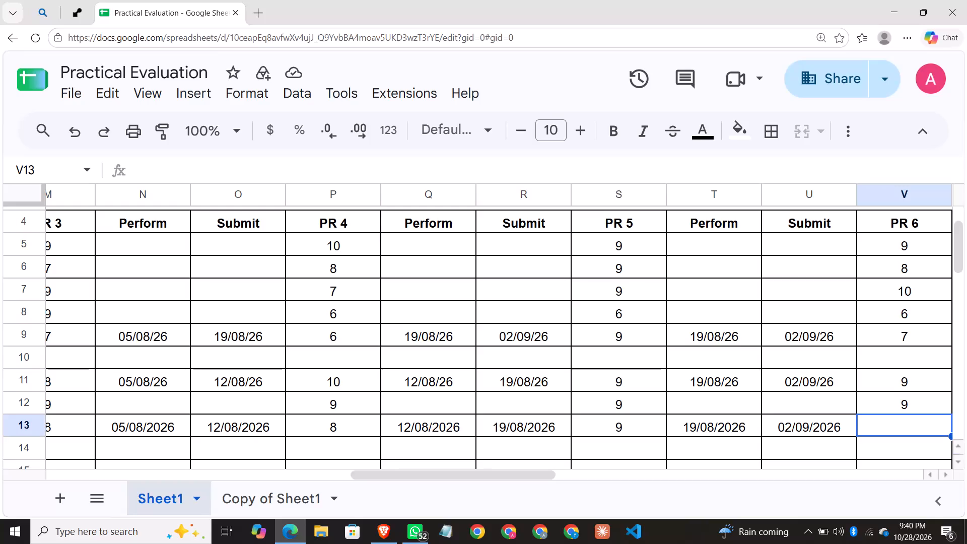
Complete the PR 6 entry in row 13 with mark 9, Perform date 02/09/2026 and Submit date 16/09/2026.
key("9")
key("Right")
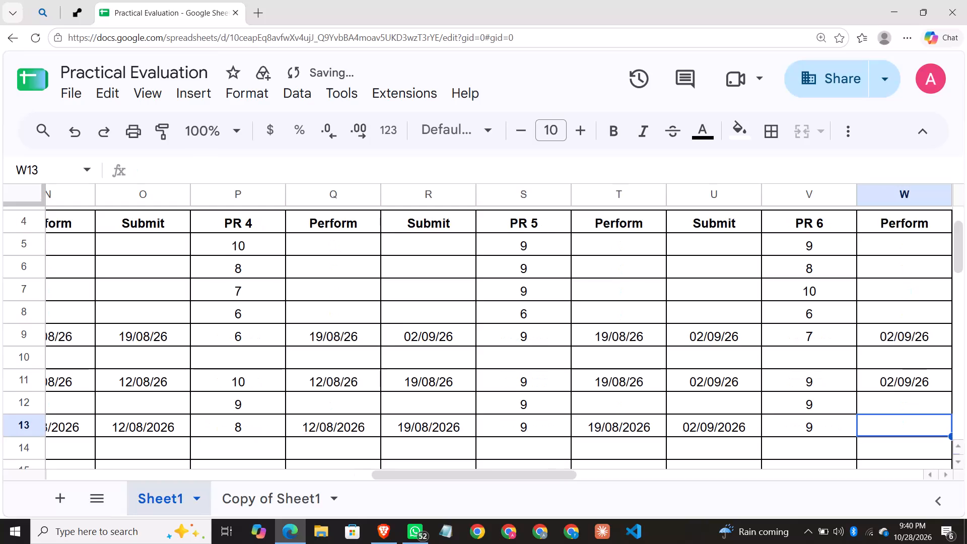
type("02/09/2026")
key("Right")
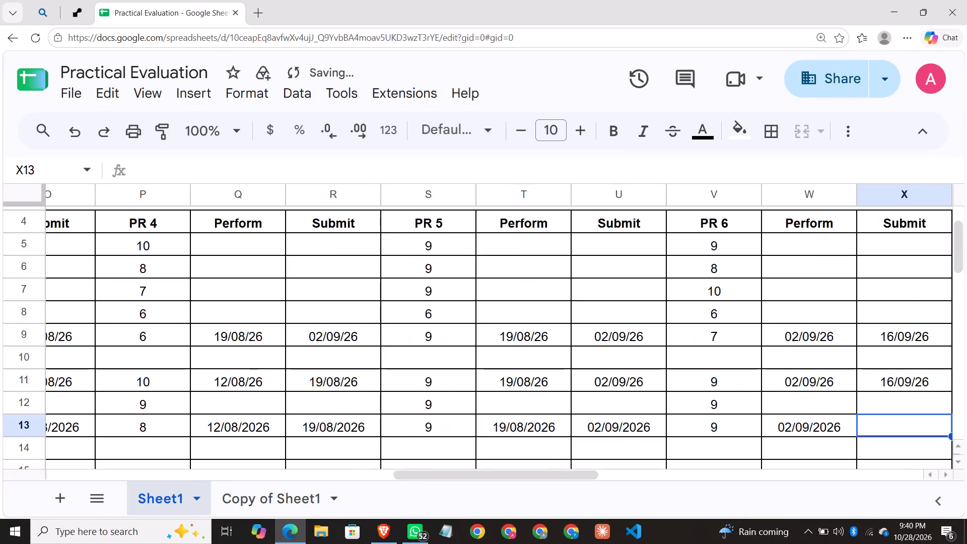
type("16/09/")
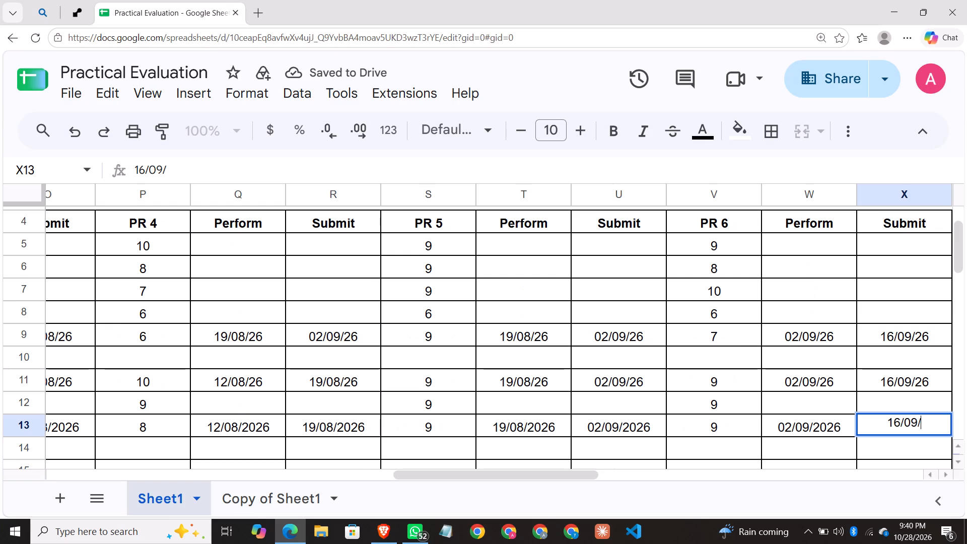
type("2026")
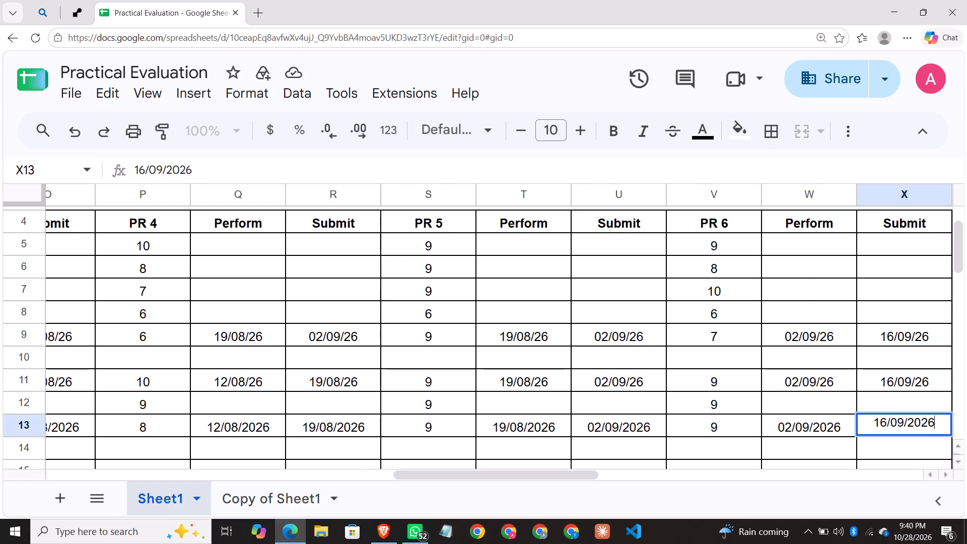
key("Right")
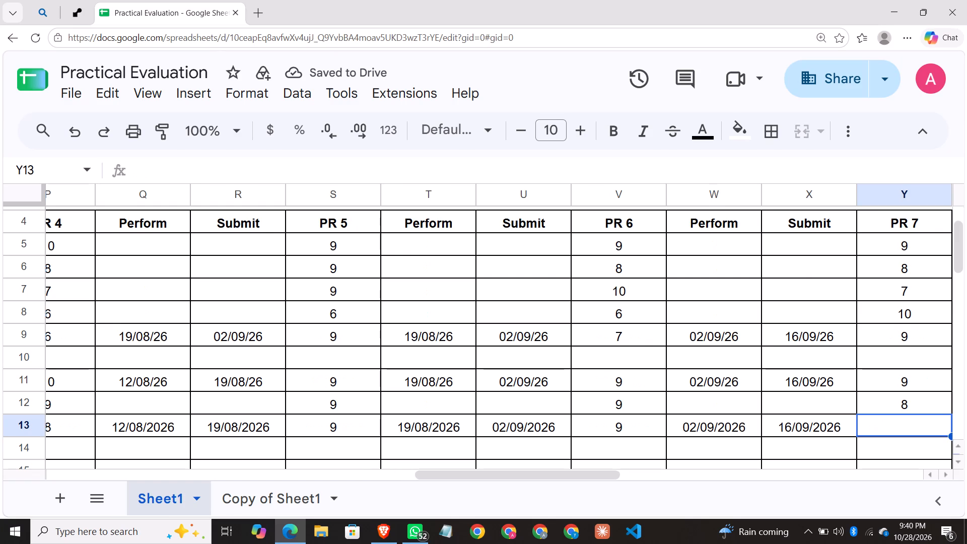
Complete the PR 7 entry in row 13 with mark 9, Perform date 16/09/2026 and Submit date 23/09/2026.
key("9")
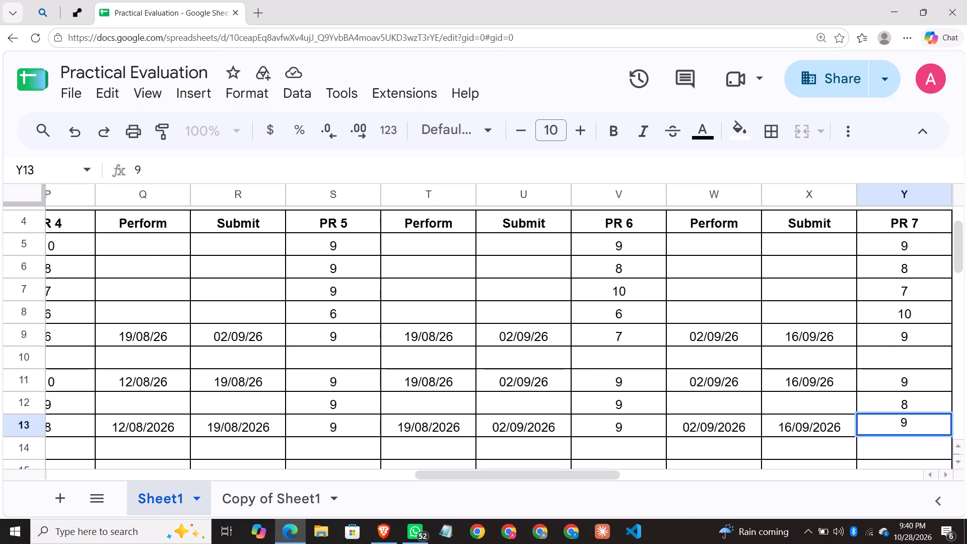
key("Right")
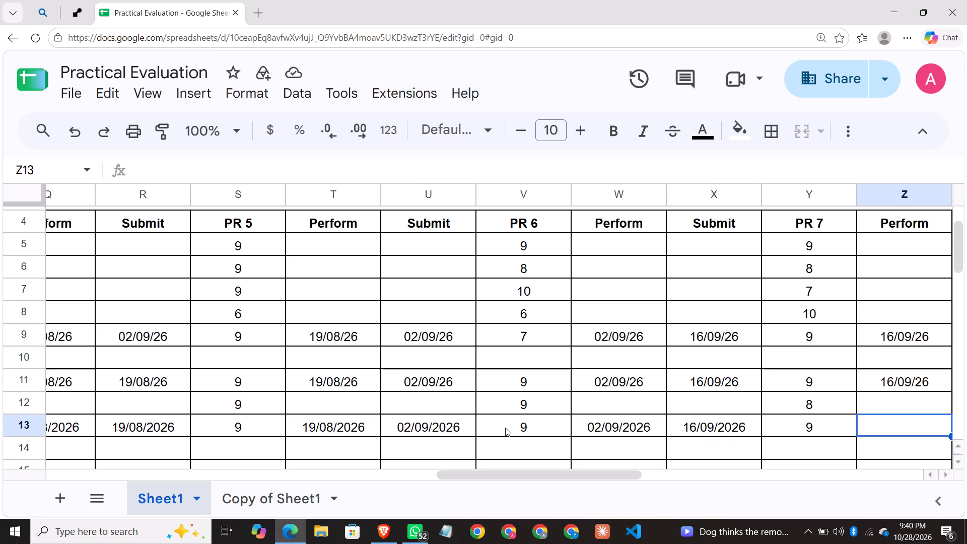
type("16/09/2026")
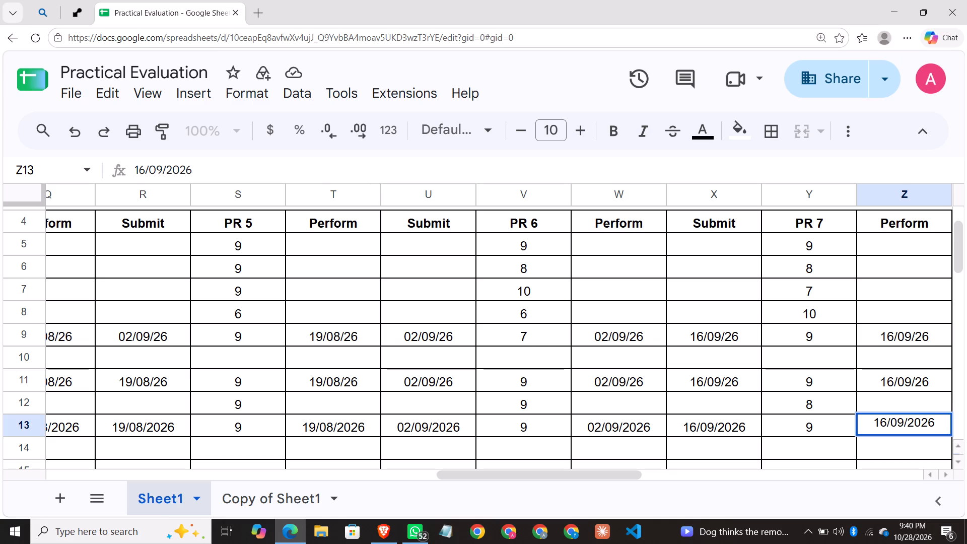
key("Right")
type("234")
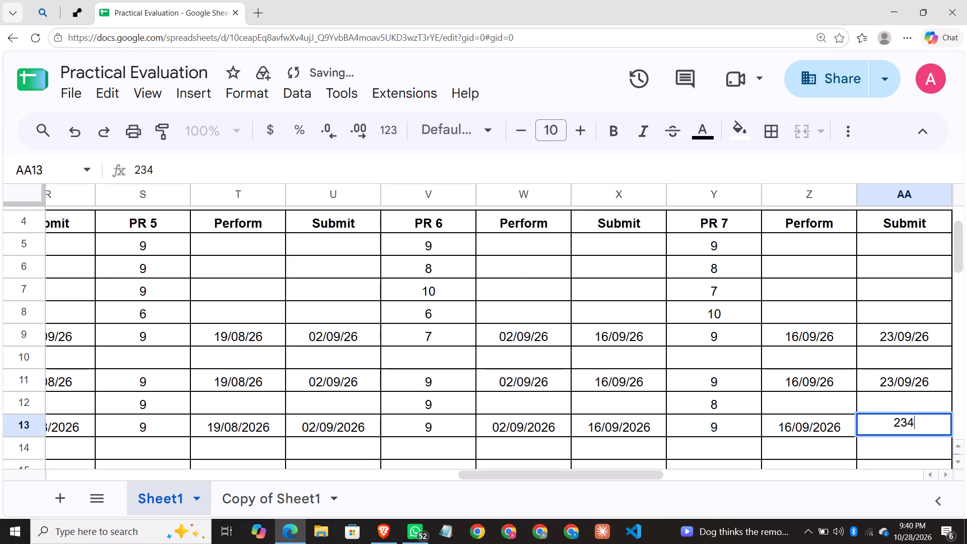
key("BackSpace")
type("/0")
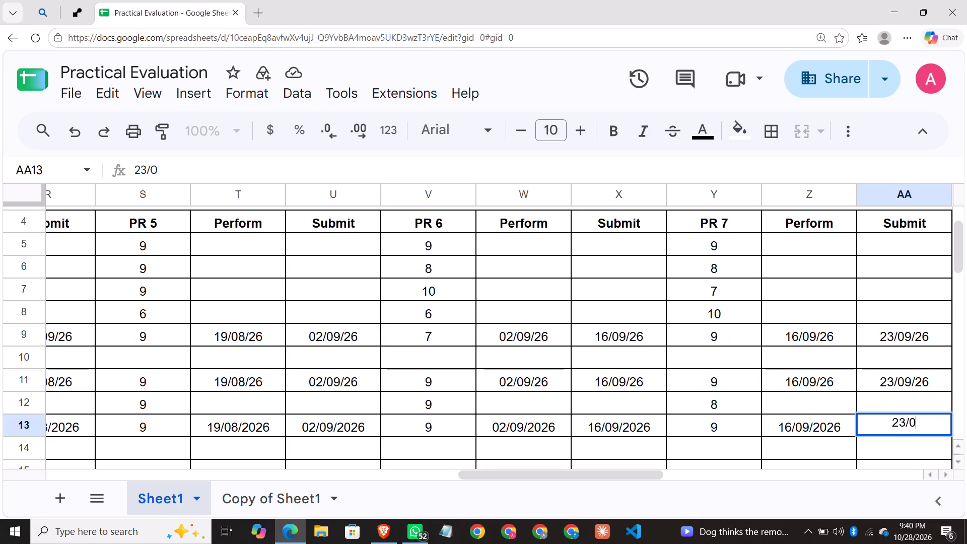
type("9/2026")
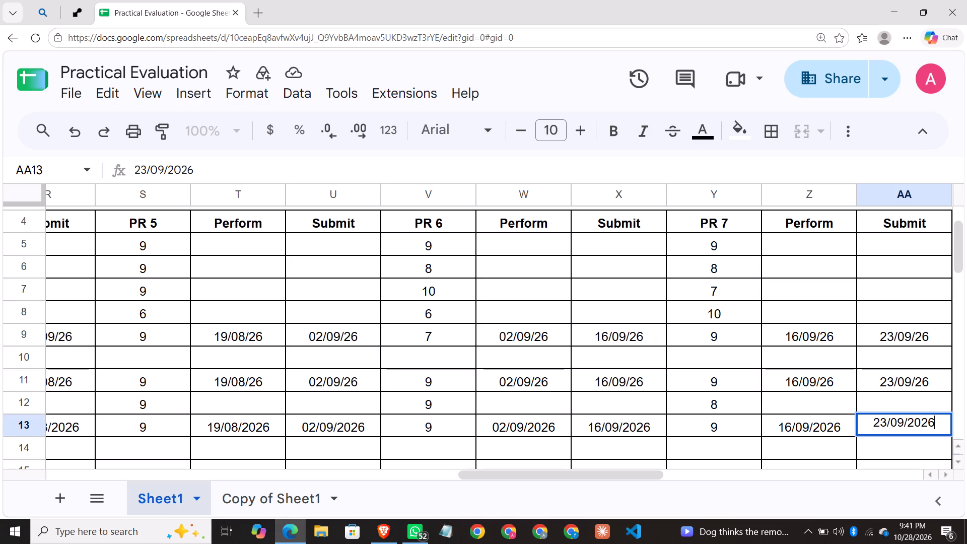
key("Right")
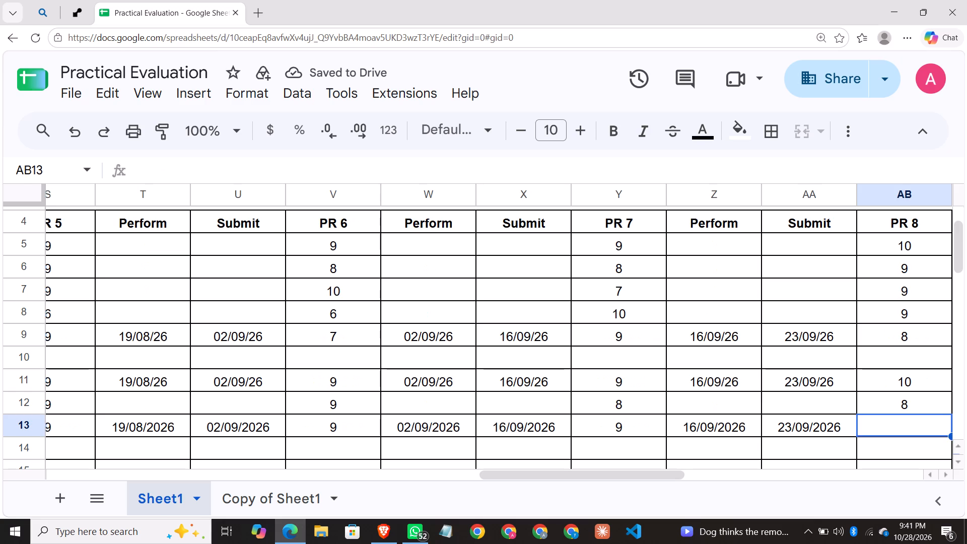
Complete the PR 8 entry in row 13 with mark 9, Perform date 23/09/2026 and Submit date 07/10/2026.
key("9")
key("Right")
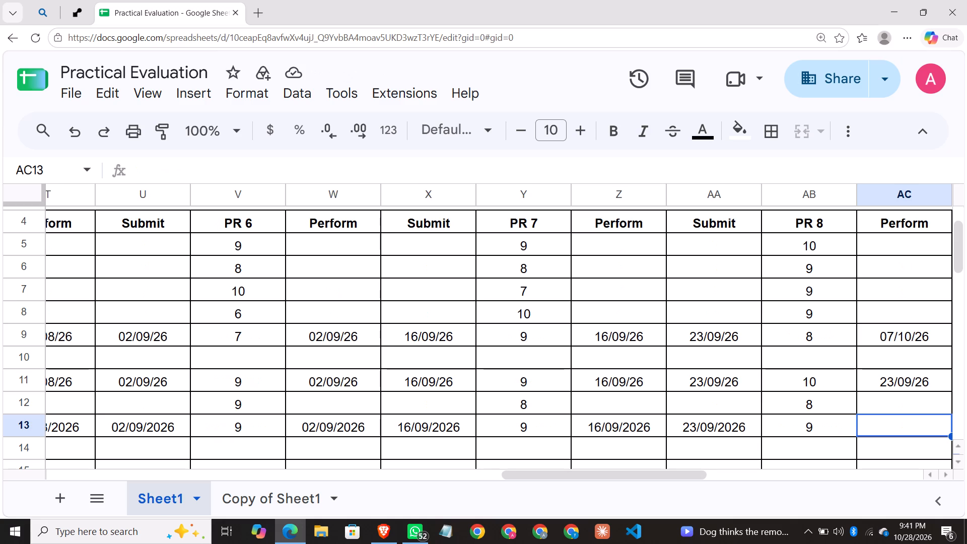
type("23/")
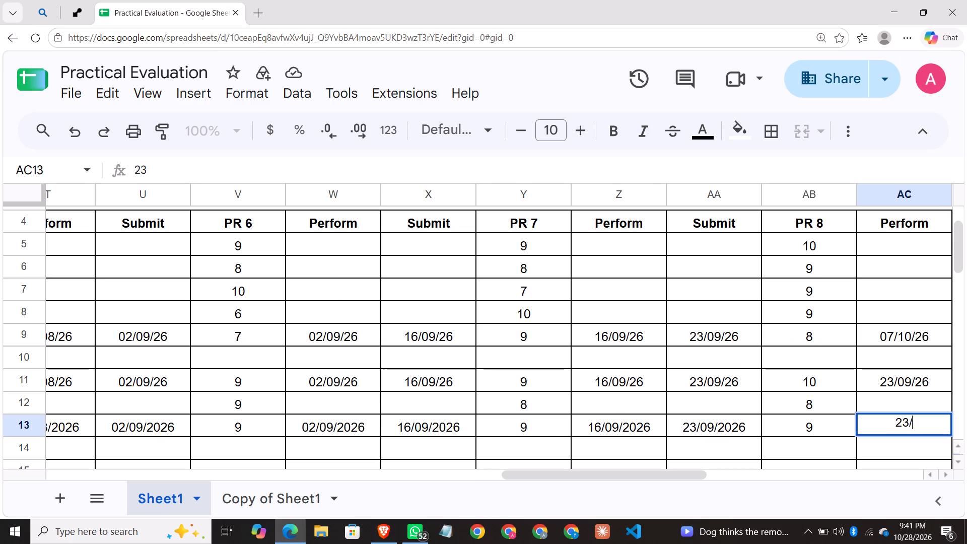
type("09/2026")
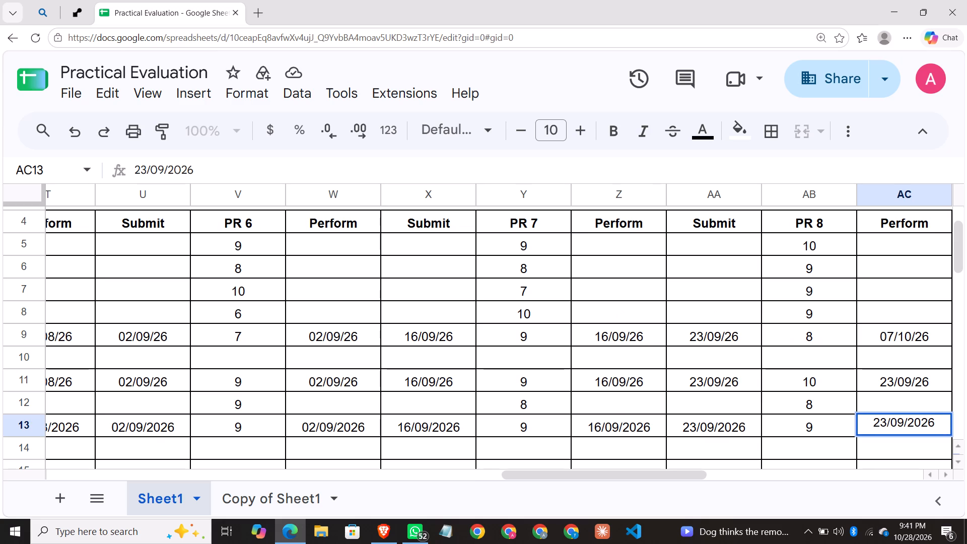
key("Right")
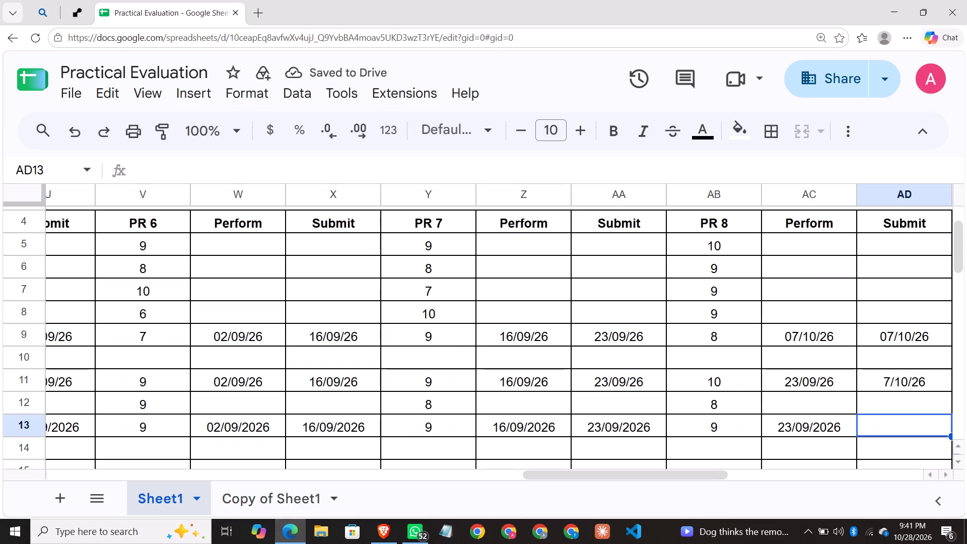
type("7/")
key("BackSpace")
key("BackSpace")
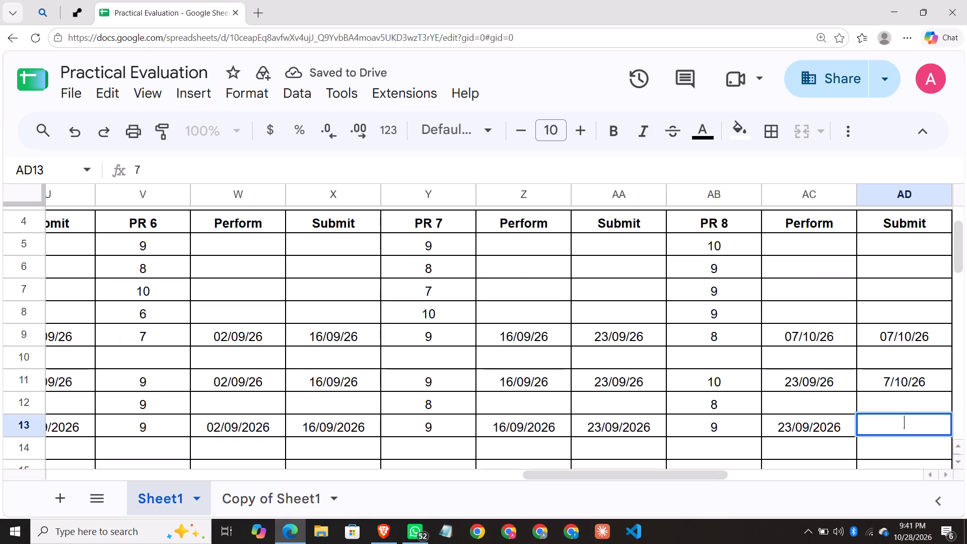
type("07/10/202")
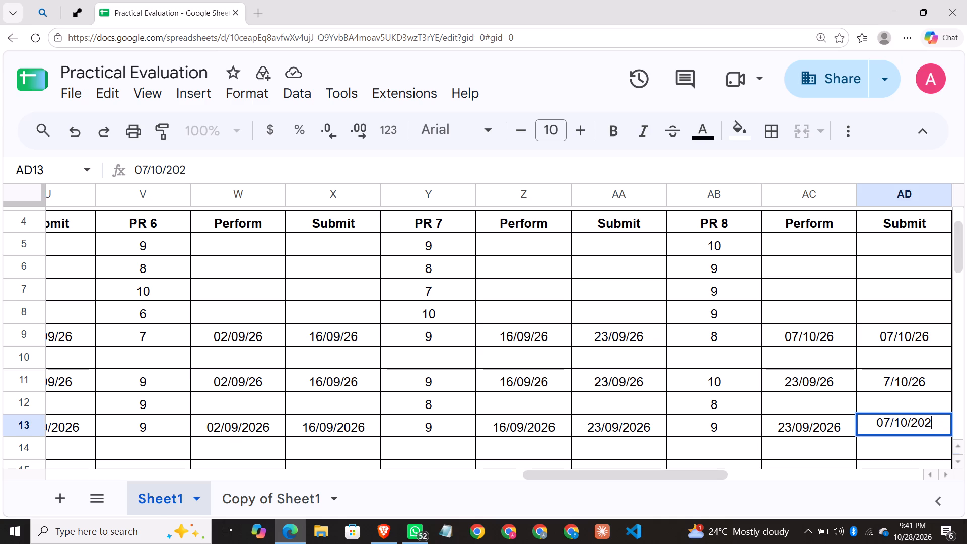
key("6")
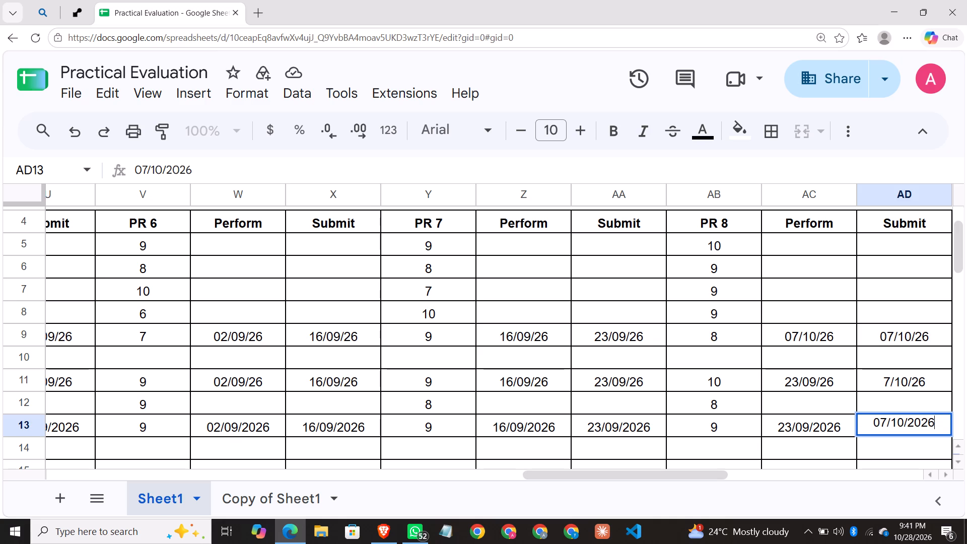
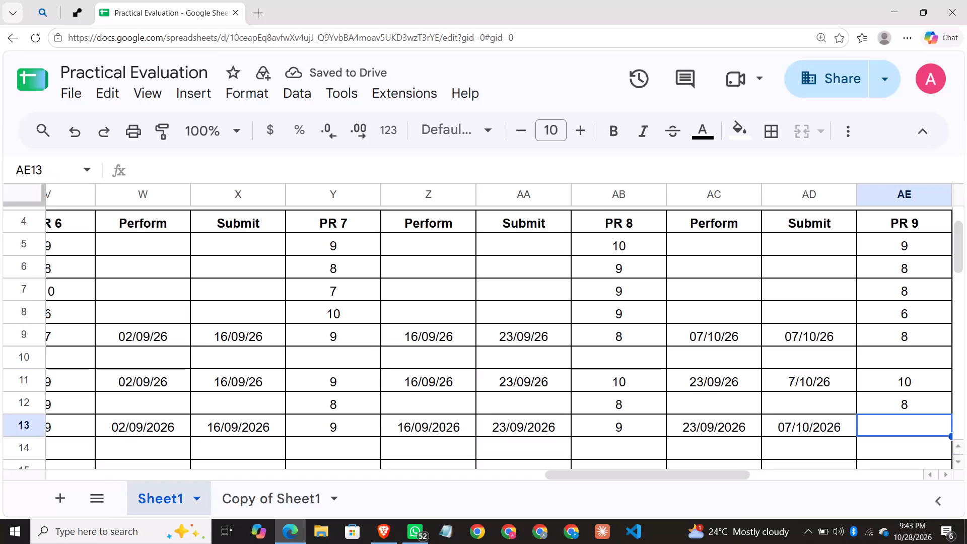
Complete the PR 9 entry in row 13 with mark 10, Perform date 07/10/2026 and Submit date 09/10/2026.
type("10")
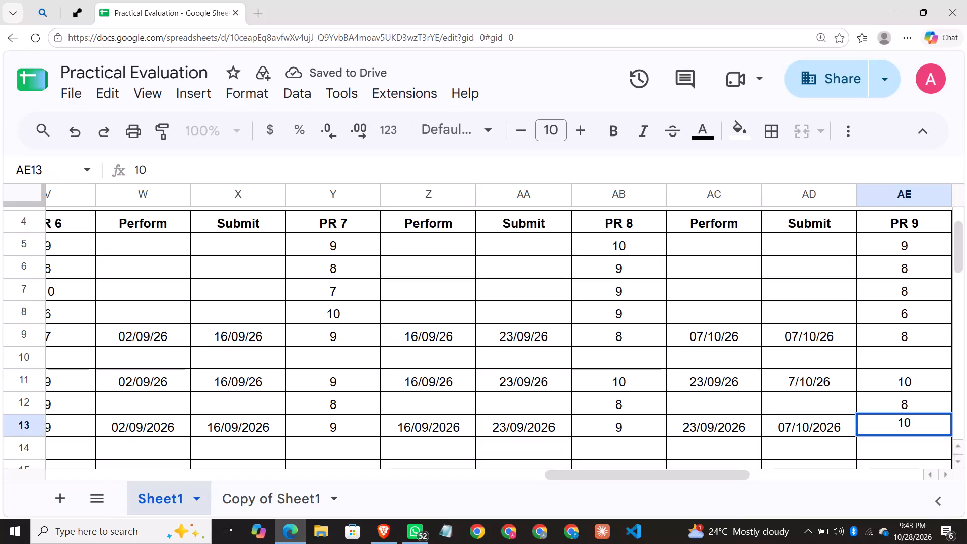
key("Right")
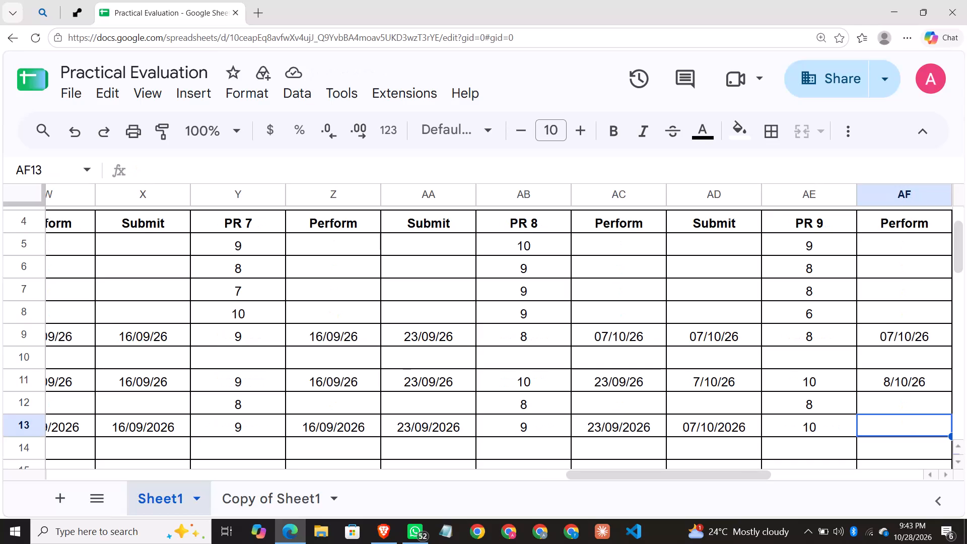
key("7")
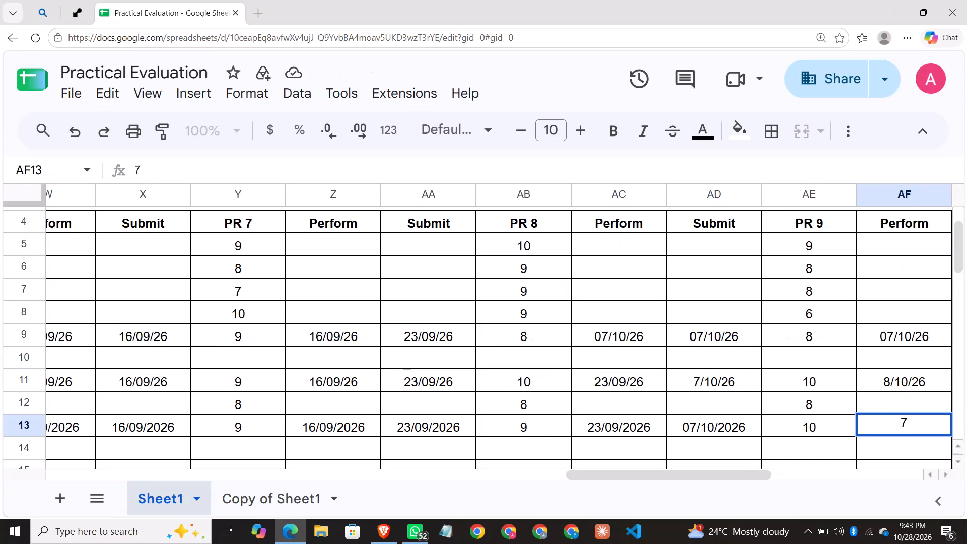
key("BackSpace")
type("07/10/2026")
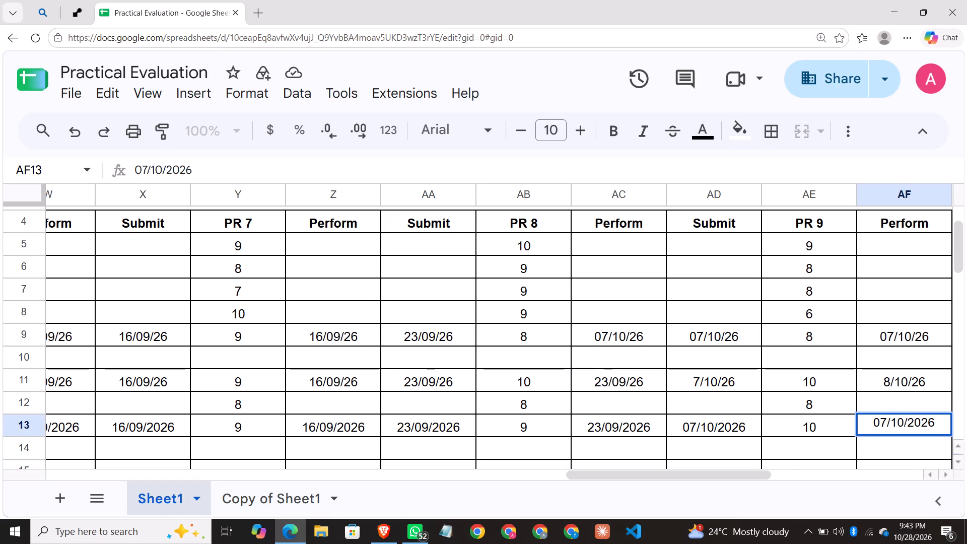
key("Right")
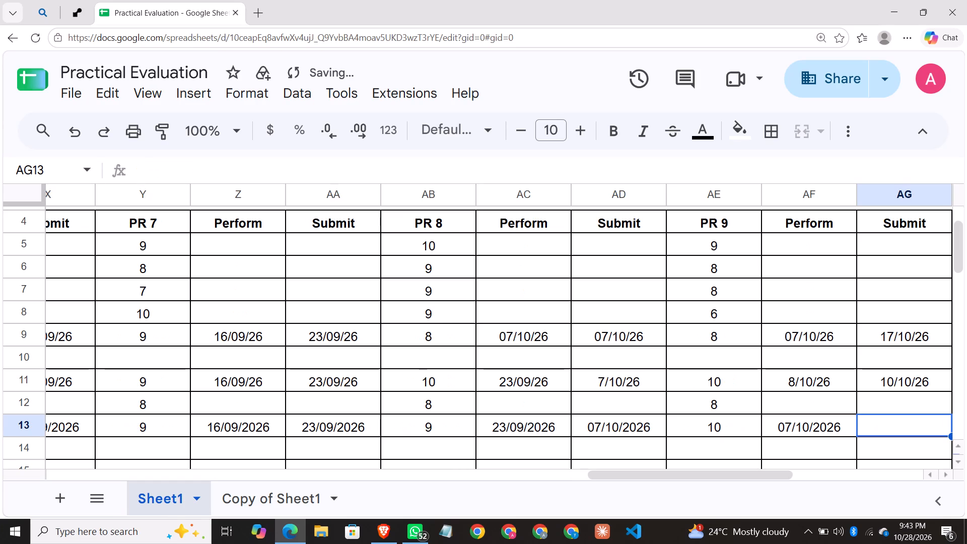
key("9")
key("BackSpace")
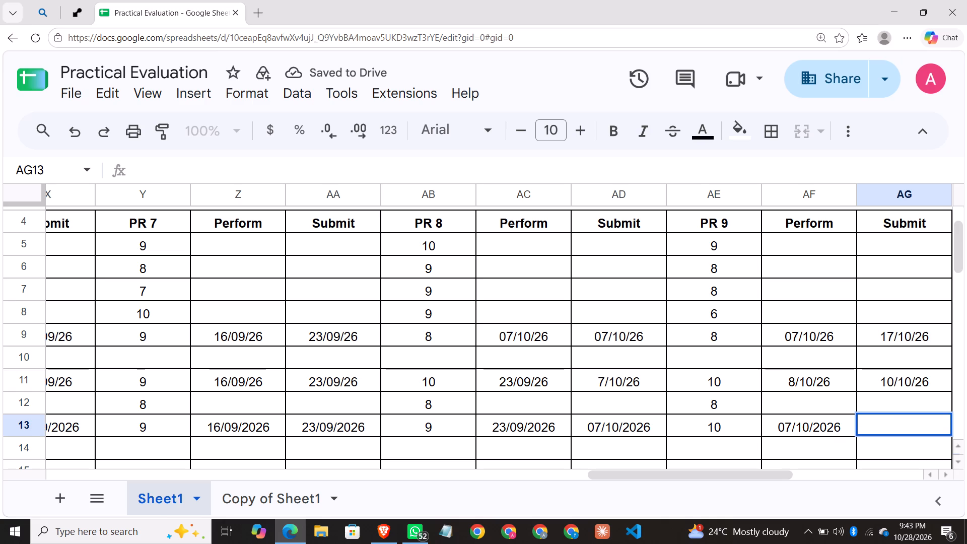
type("09/")
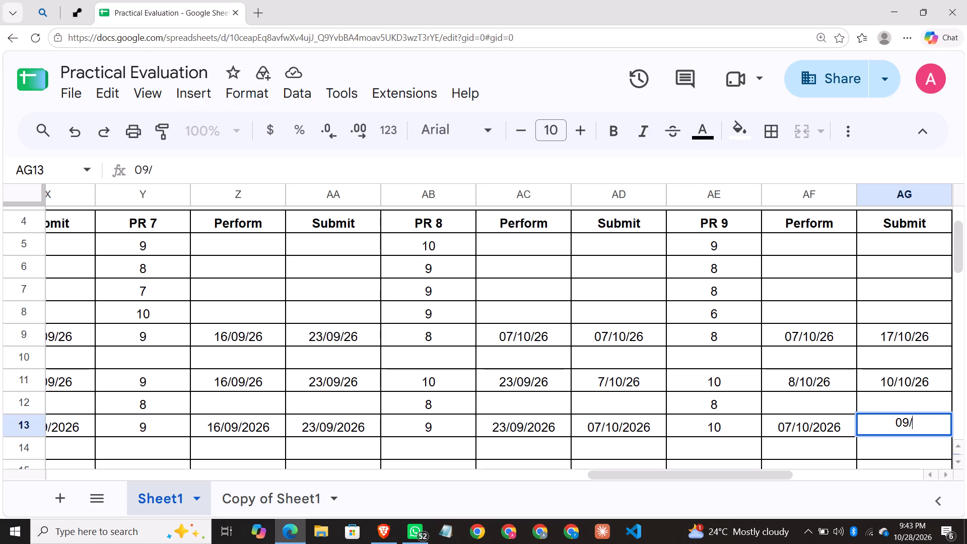
type("10")
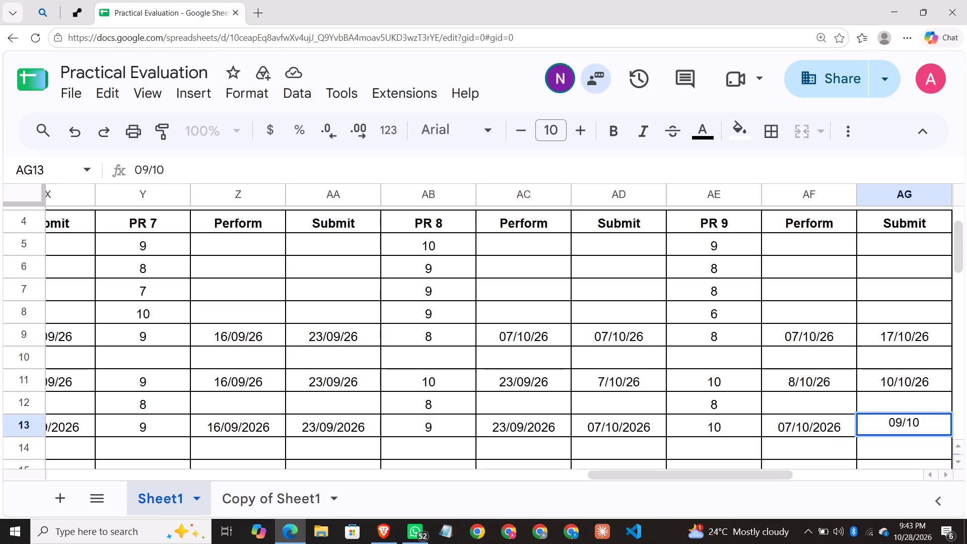
type("/2026")
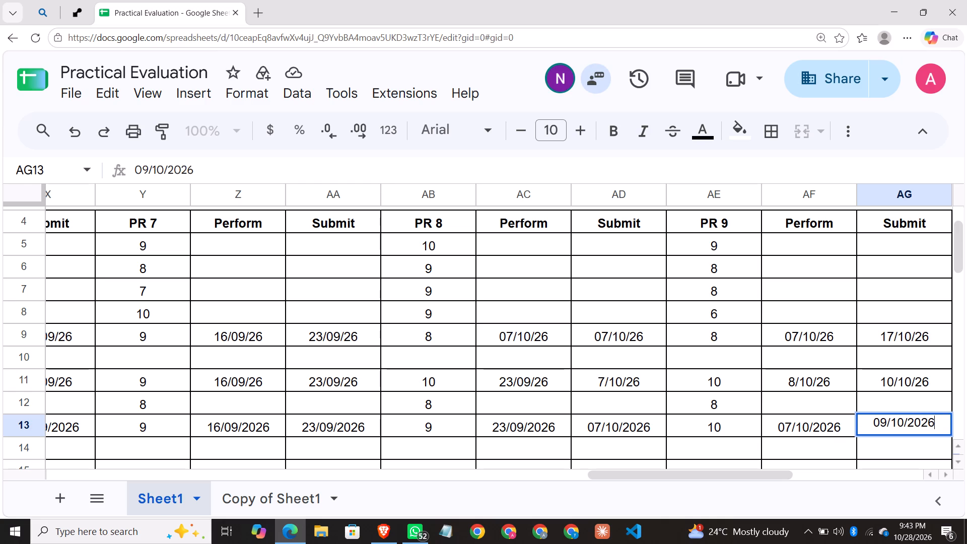
key("Right")
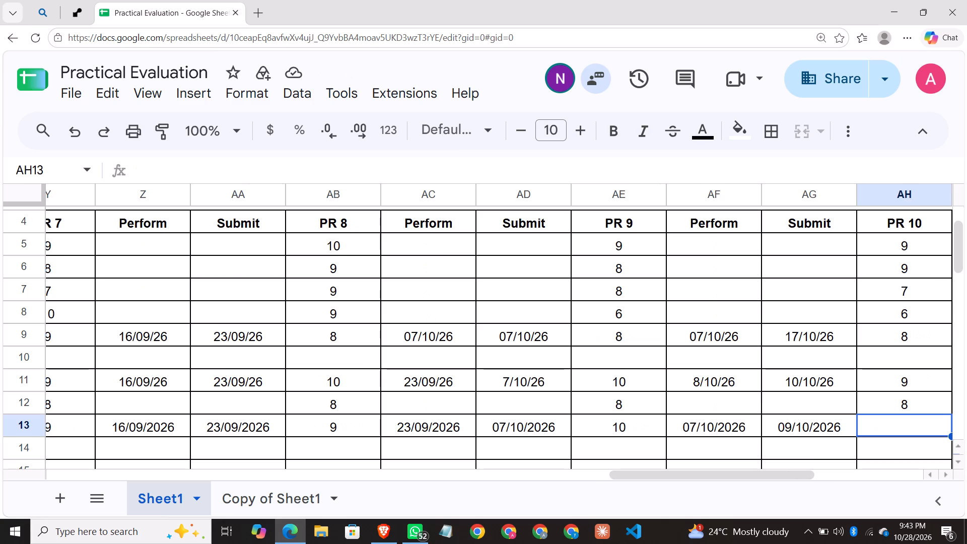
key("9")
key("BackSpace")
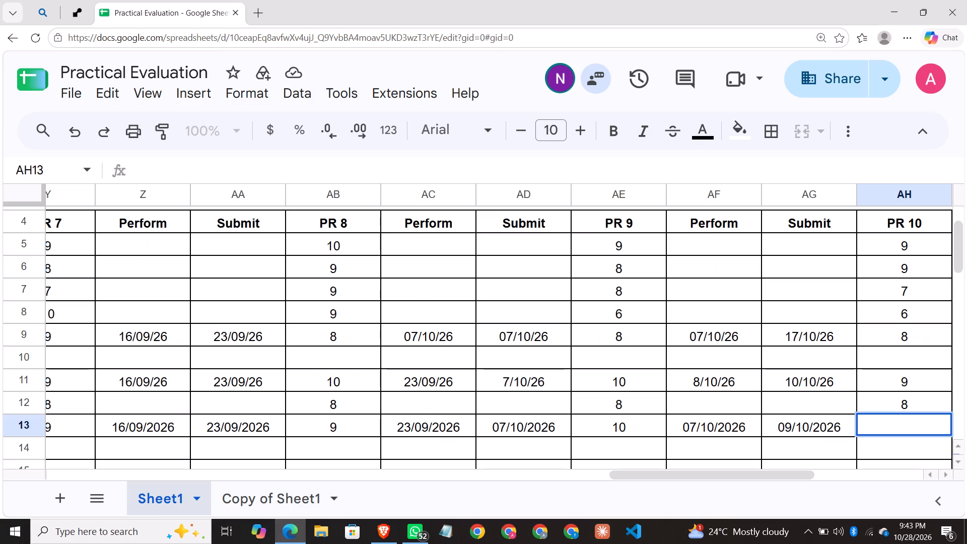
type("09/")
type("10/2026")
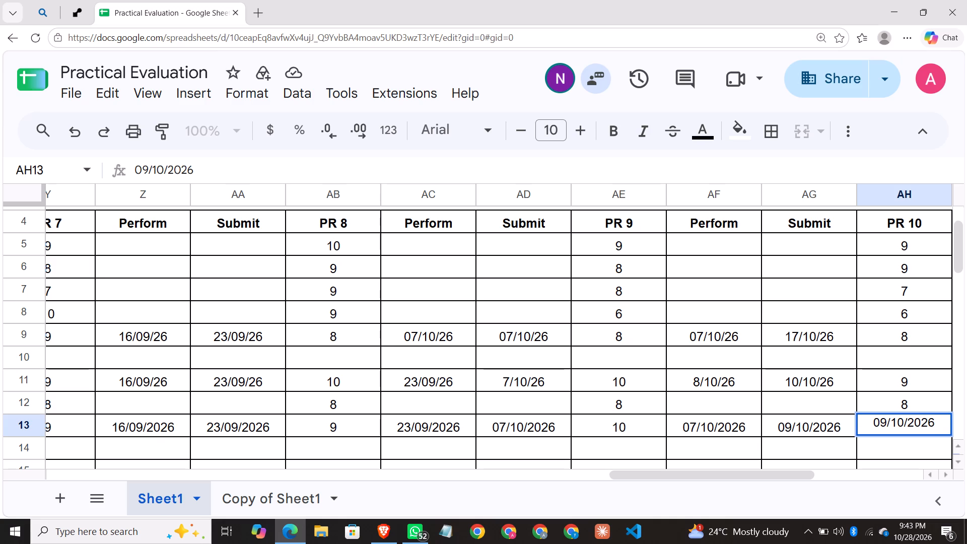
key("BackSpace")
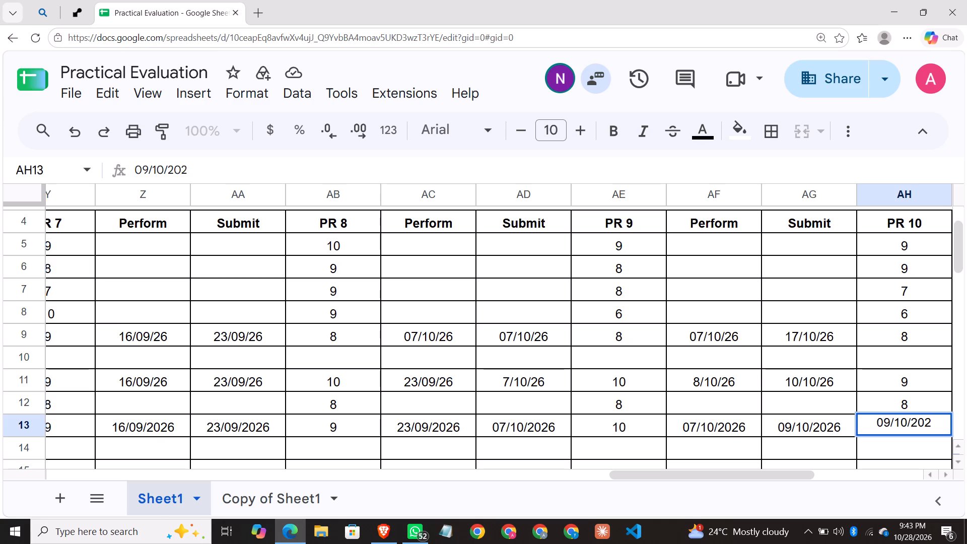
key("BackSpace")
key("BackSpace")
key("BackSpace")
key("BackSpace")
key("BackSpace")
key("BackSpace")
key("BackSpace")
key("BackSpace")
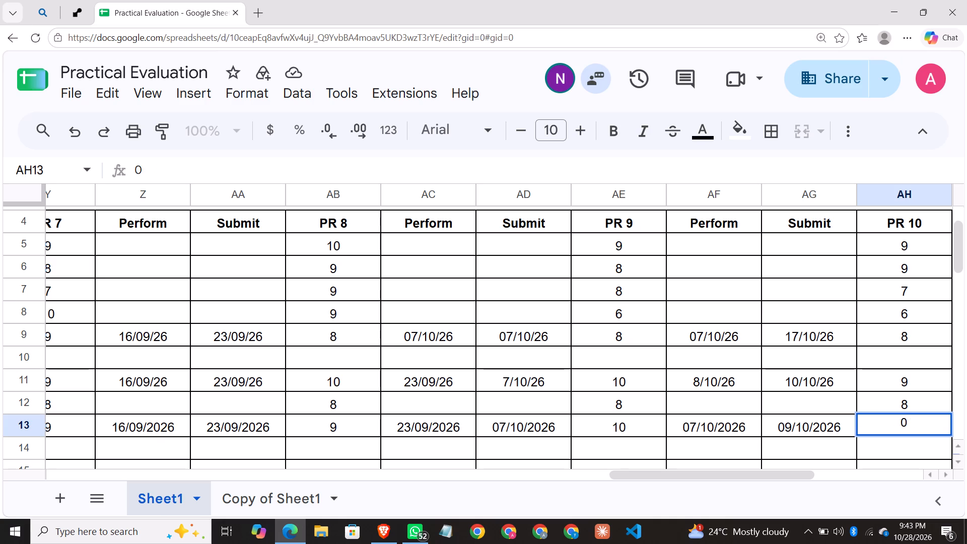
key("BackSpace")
Complete the PR 10 entry in row 13 with mark 9, Perform date 09/10/2026 and Submit date 17/10/2026.
key("9")
key("Right")
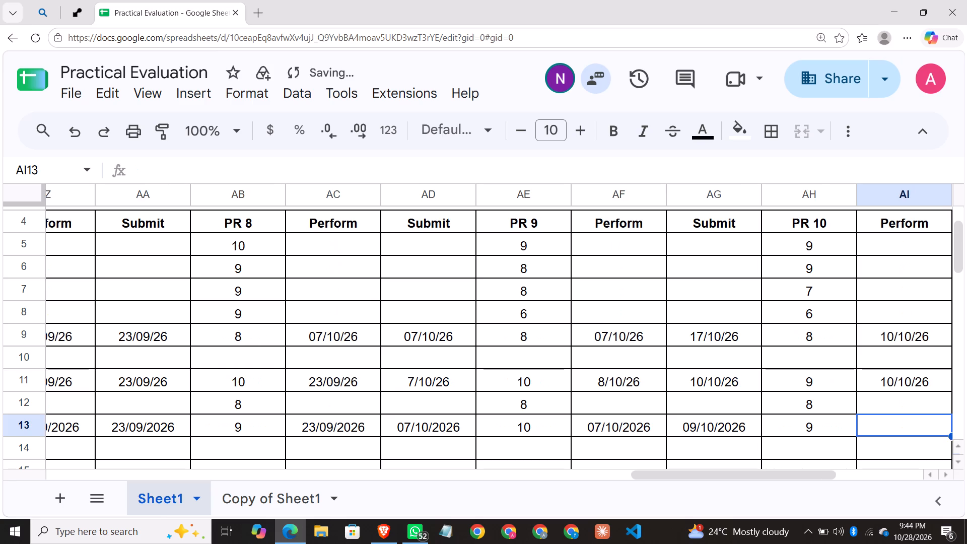
type("09/10/2026")
key("Right")
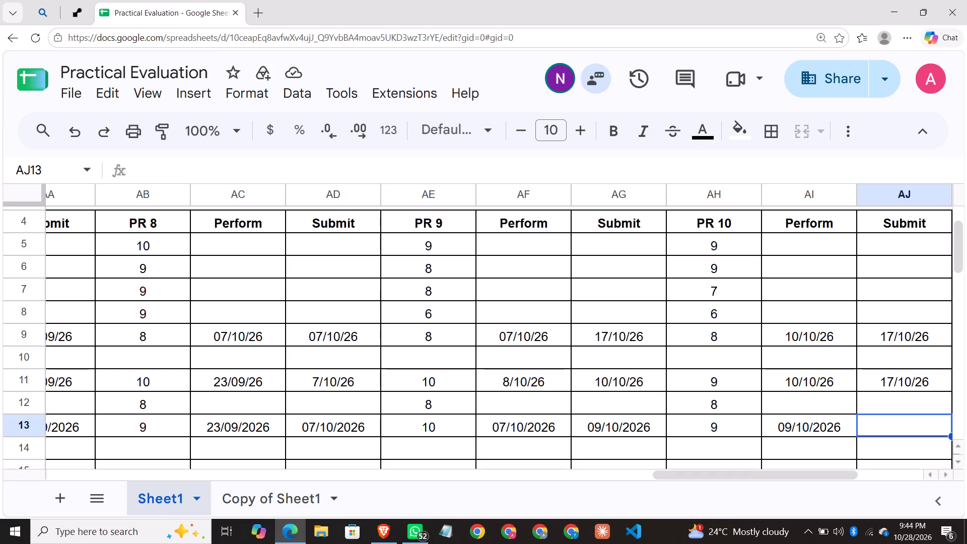
type("17/10/2026")
key("Right")
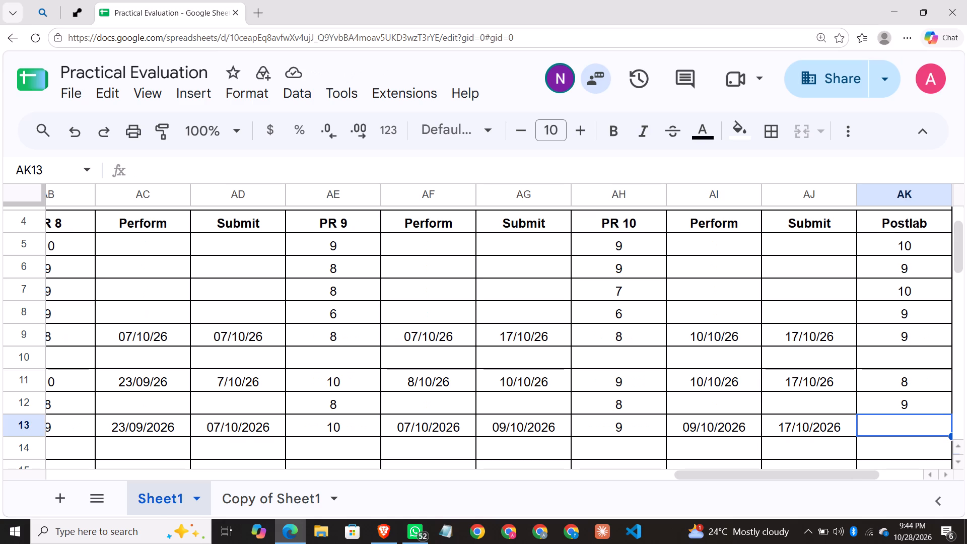
Complete the Postlab entry in row 13 with mark 9, Perform date 17/10/2026 and Submit date 21/10/2026.
key("9")
key("Right")
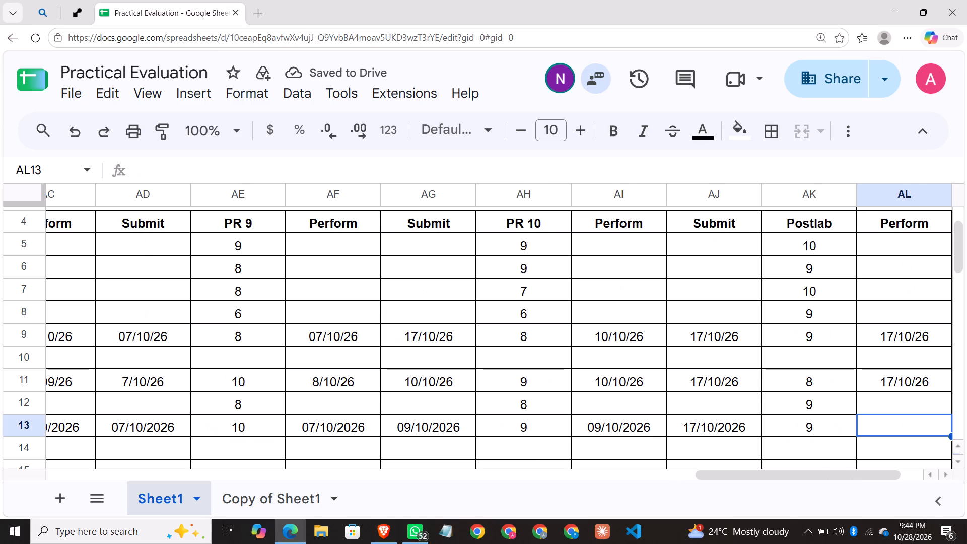
key("1")
type("7/10/2026")
key("Right")
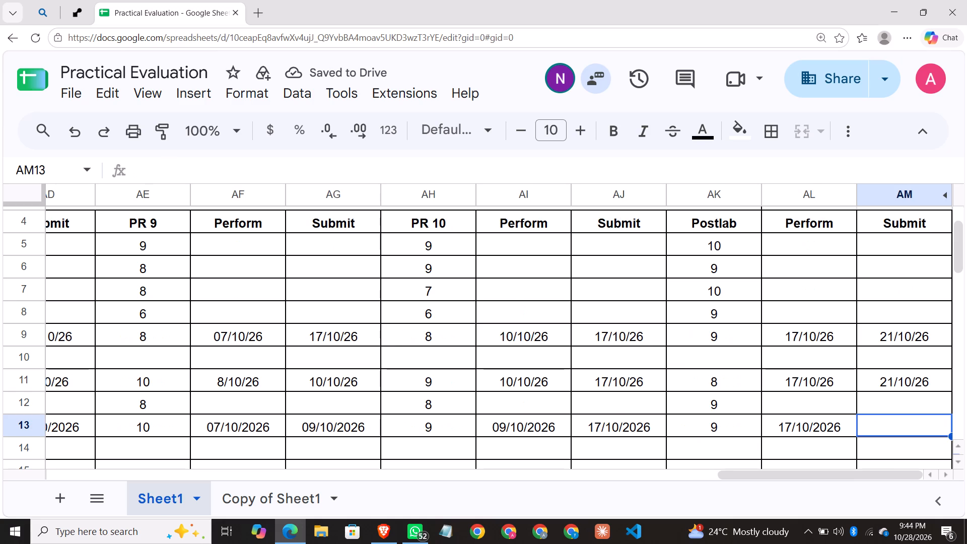
type("21/10/2026")
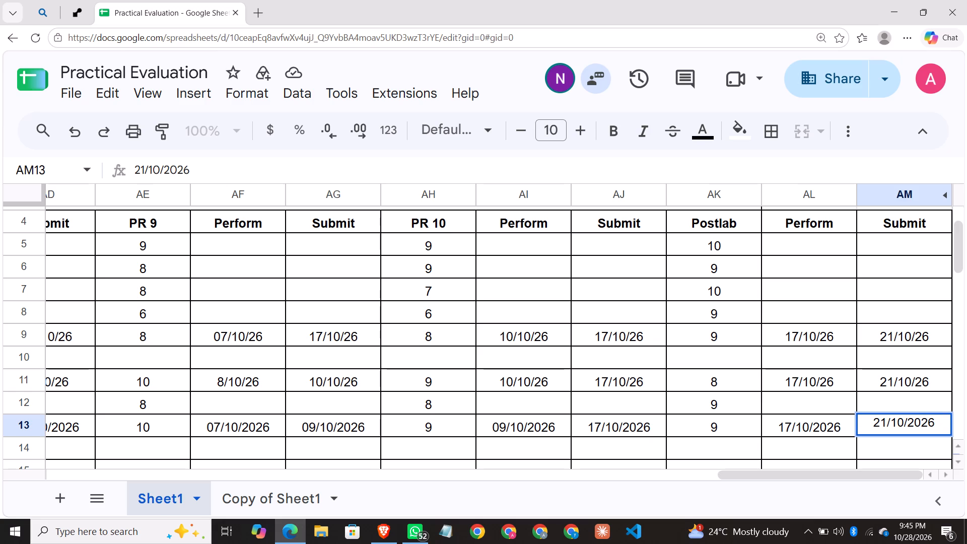
key("Right")
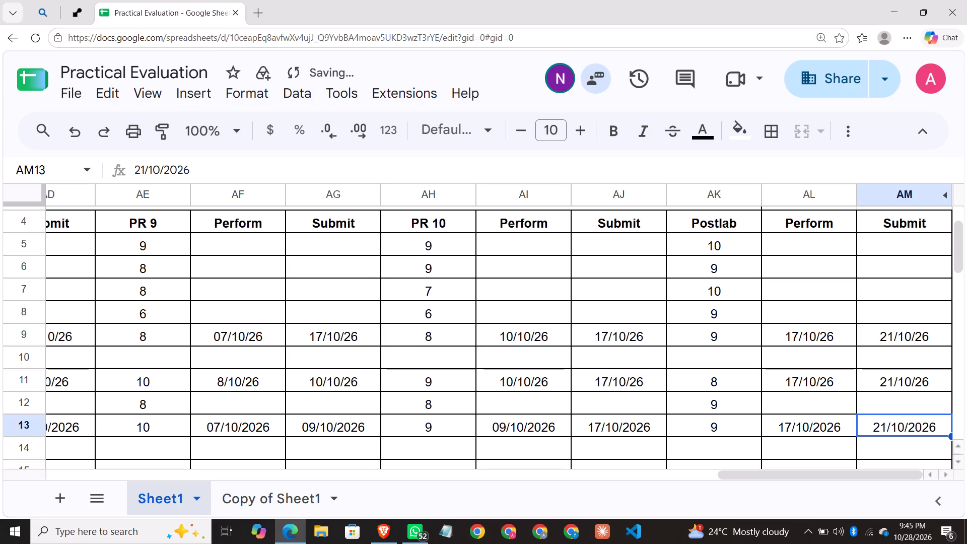
key("Right")
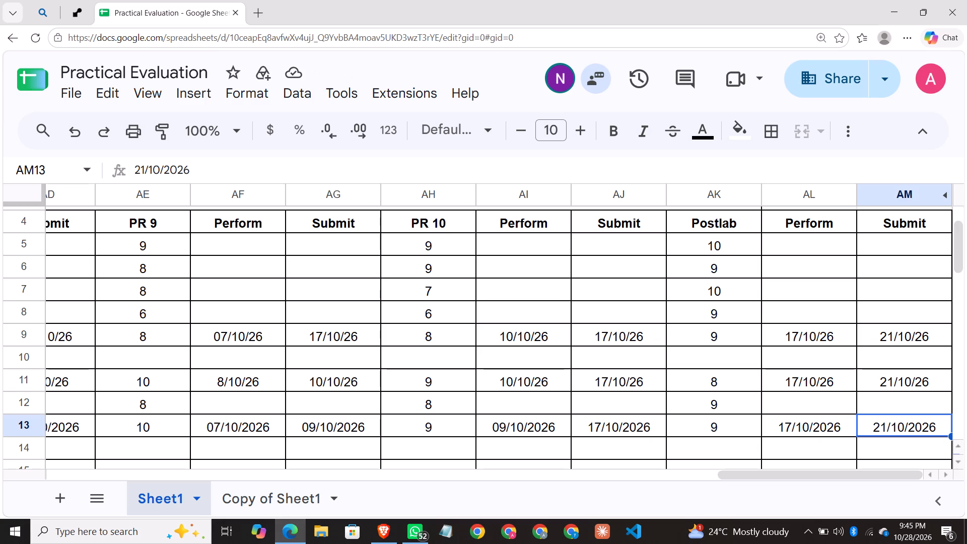
Review the marks and dates entered across row 13, back to the first practical's mark and Perform date beside the student's name.
scroll(505, 428, "right", 1)
scroll(505, 428, "left", 3)
scroll(505, 428, "down", 2)
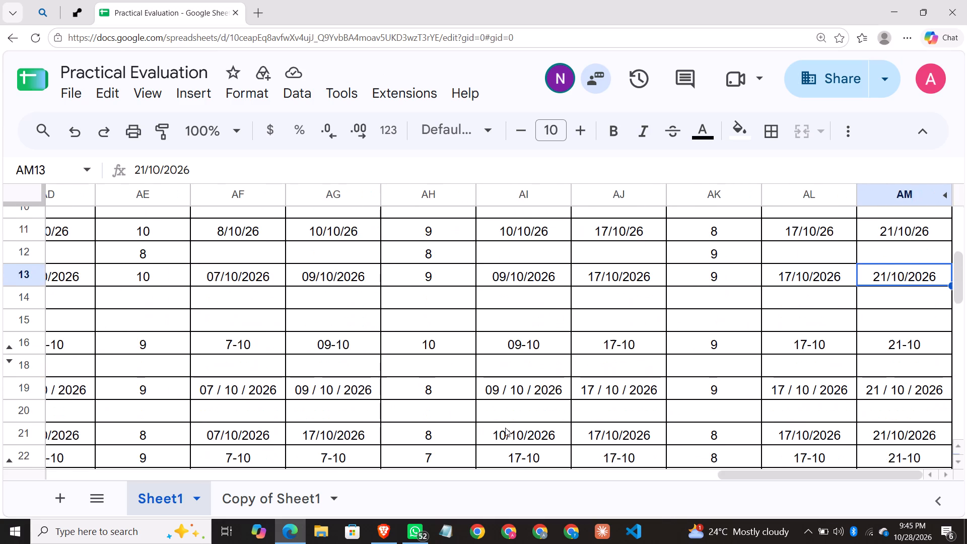
scroll(505, 428, "up", 1)
scroll(505, 428, "right", 6)
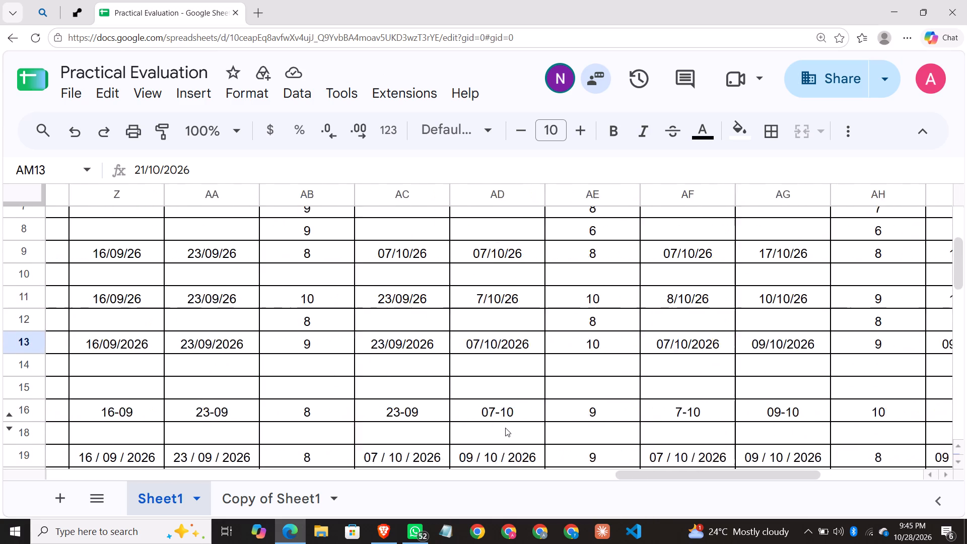
scroll(505, 428, "right", 6)
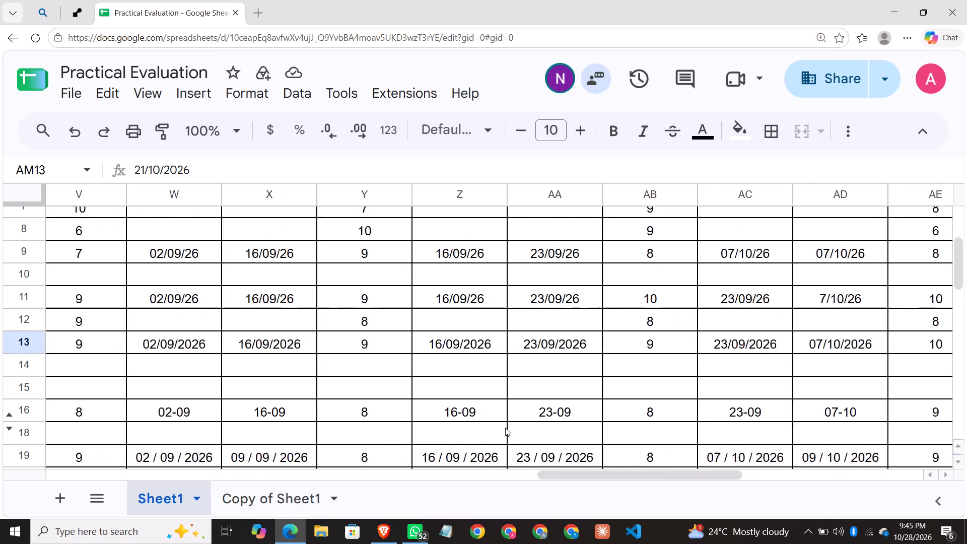
scroll(505, 428, "right", 6)
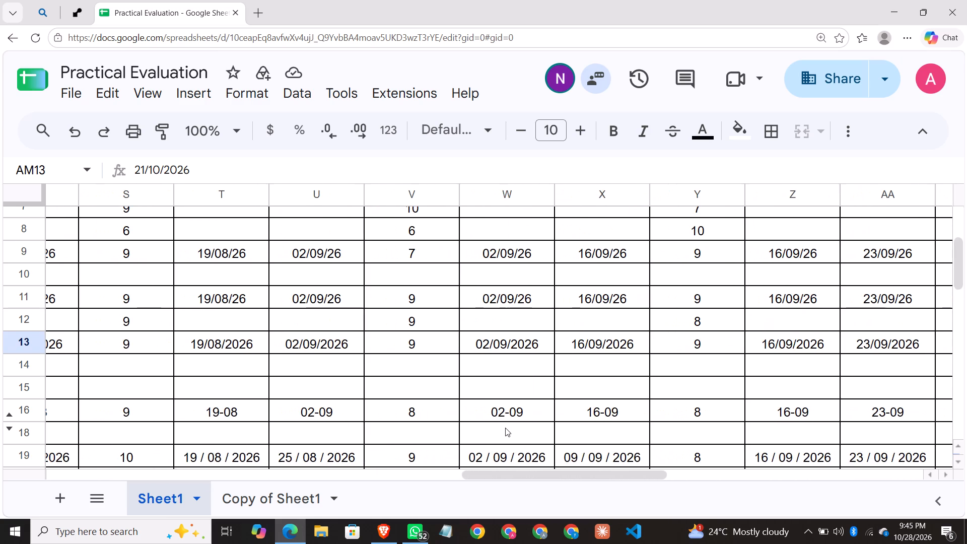
scroll(505, 428, "right", 6)
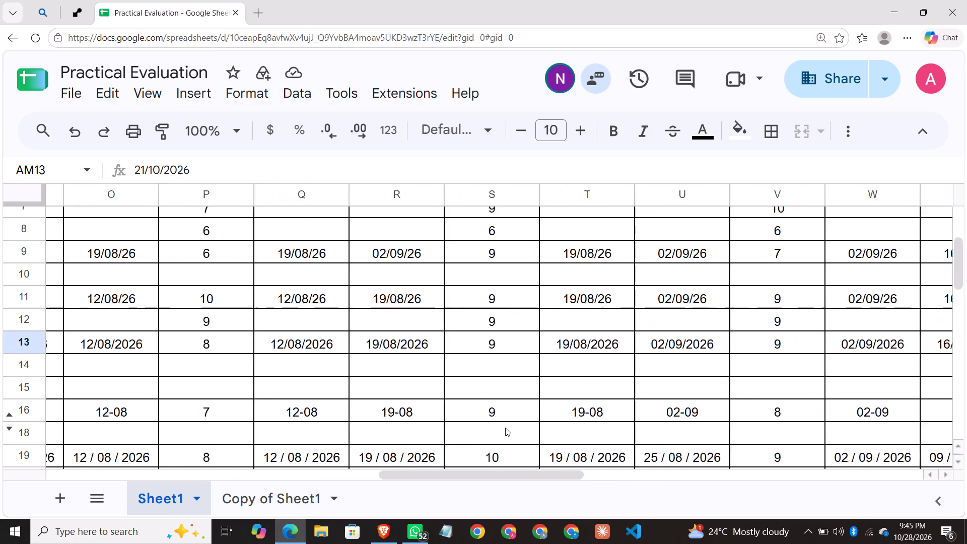
scroll(505, 428, "right", 8)
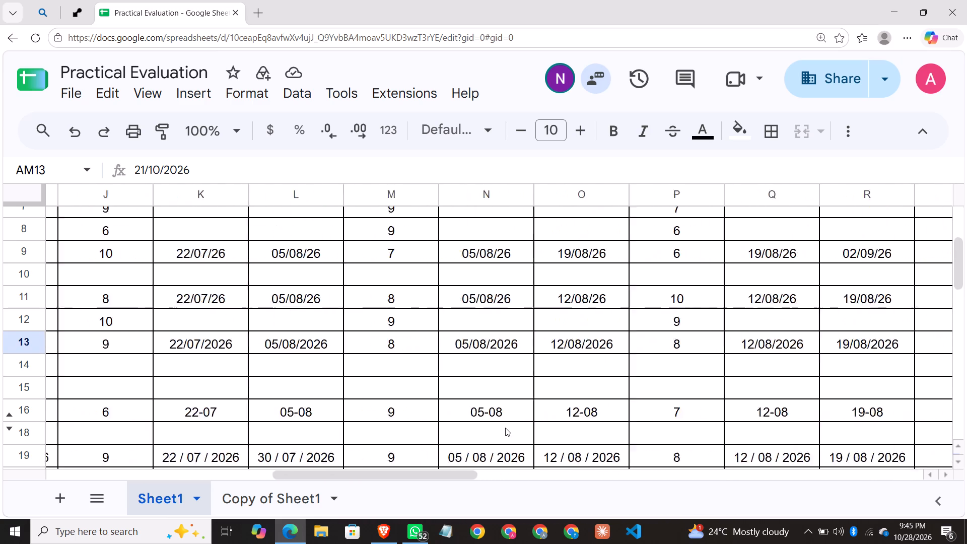
scroll(505, 428, "right", 11)
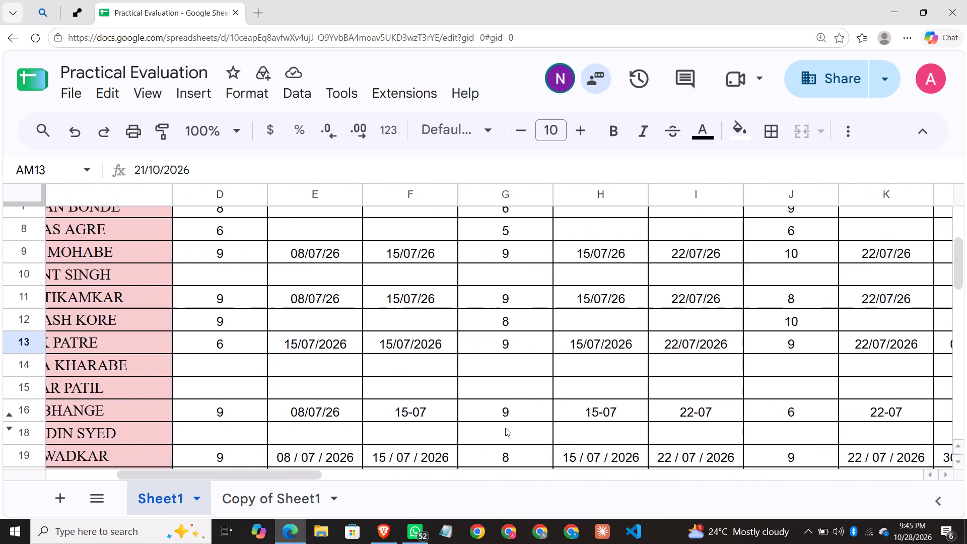
scroll(505, 428, "right", 2)
left_click(346, 332)
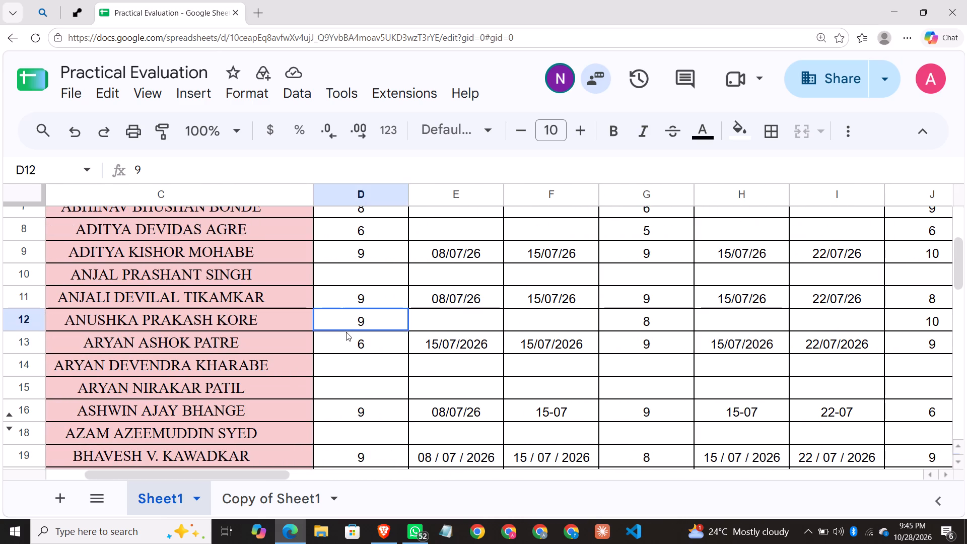
left_click(356, 349)
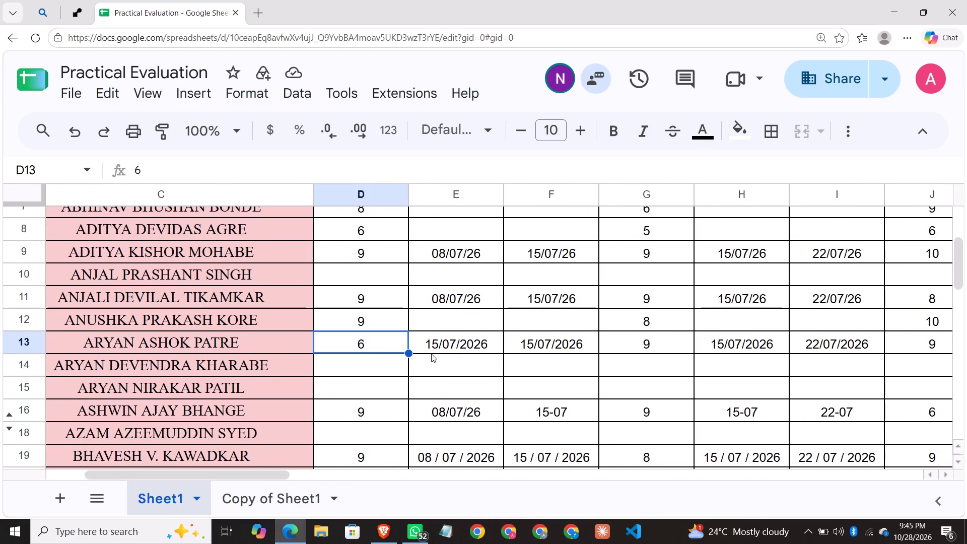
left_click(468, 348)
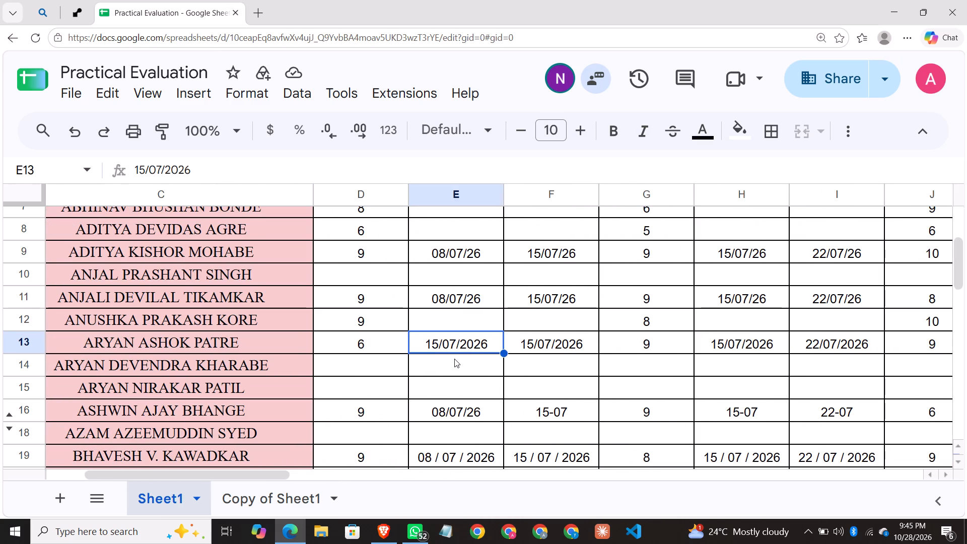
Save the Practical Evaluation spreadsheet with the entries made in row 13.
left_click(454, 359)
left_click(446, 343)
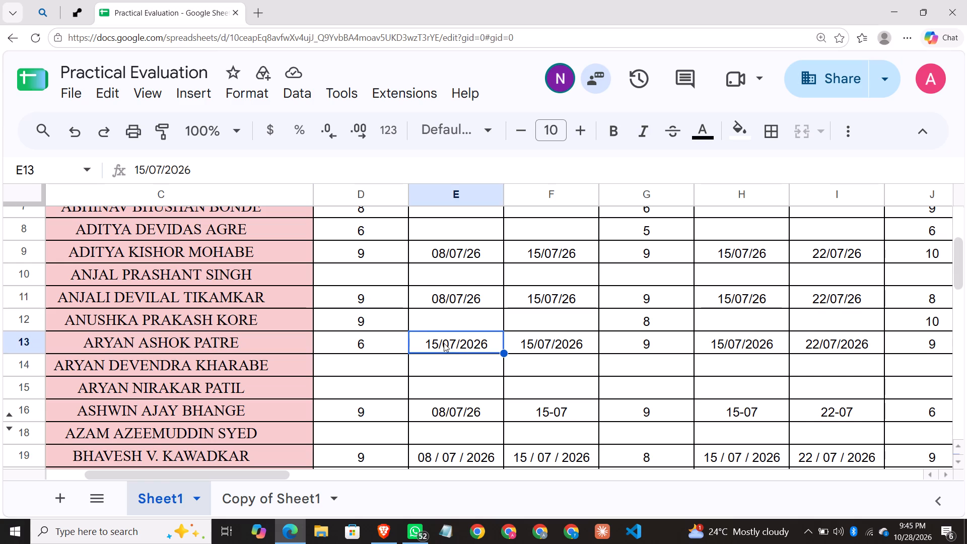
left_click(357, 333)
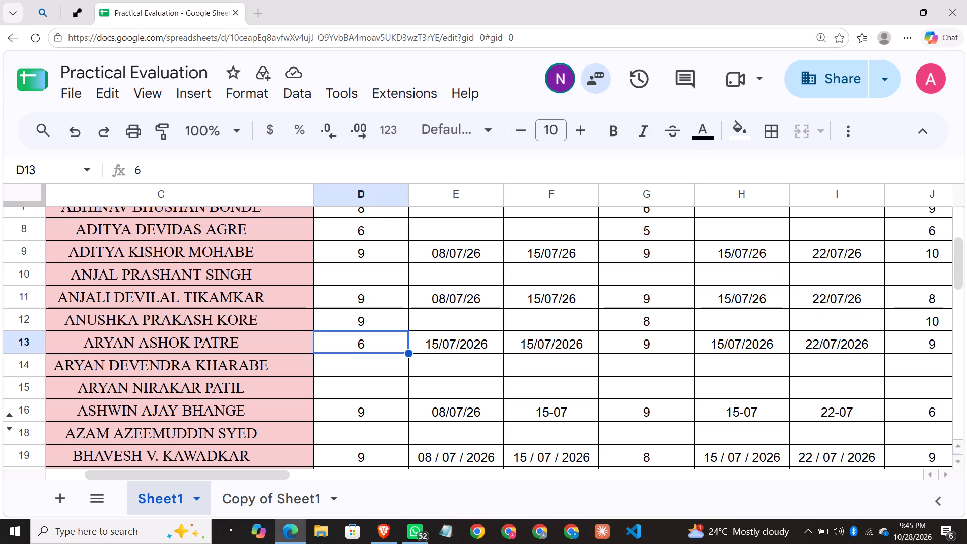
key("ctrl+s")
key("ctrl+s")
key("ctrl+s")
key("ctrl+s")
key("ctrl+s")
key("ctrl+s")
Go back to the sheet's previous page load and check row 13's marks and dates from Pre lab through Postlab, with the whole row highlighted.
left_click(12, 32)
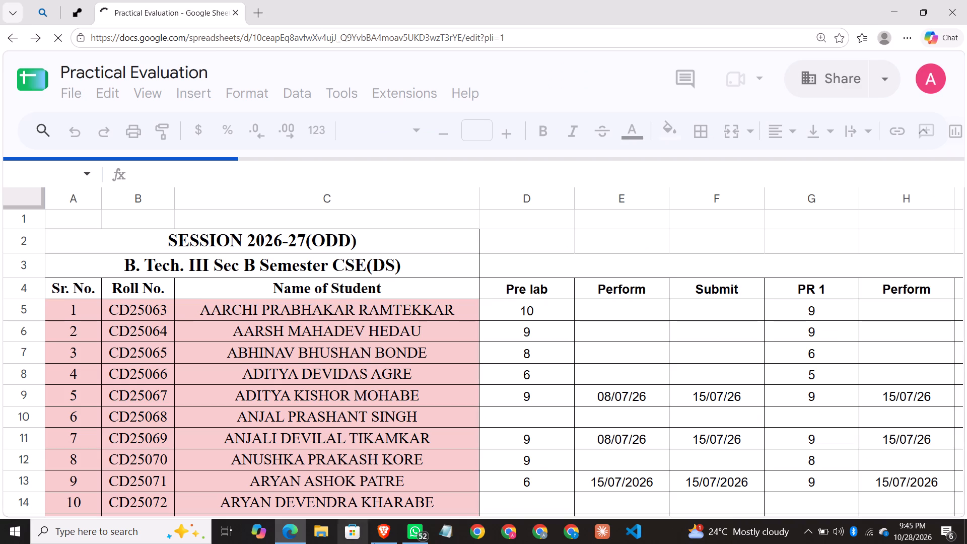
scroll(352, 462, "down", 2)
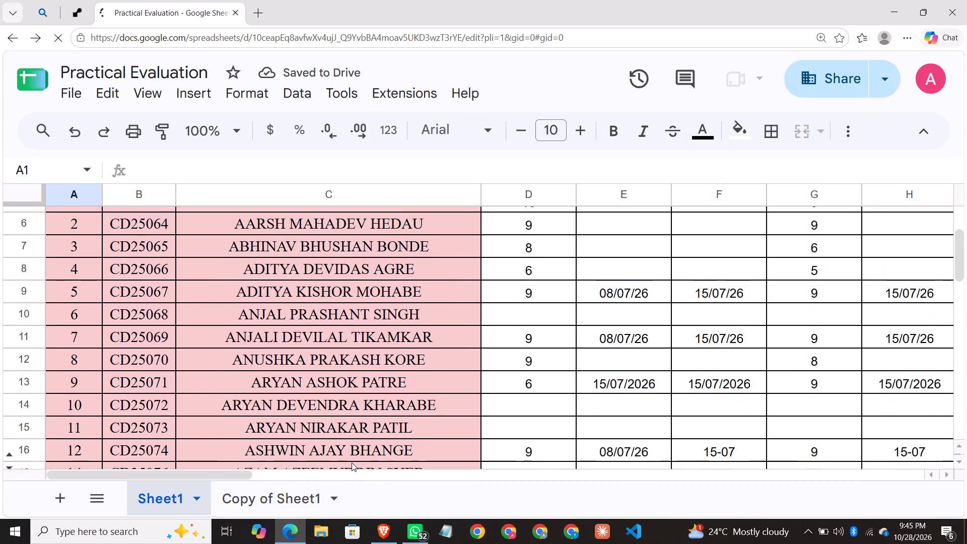
scroll(352, 462, "down", 1)
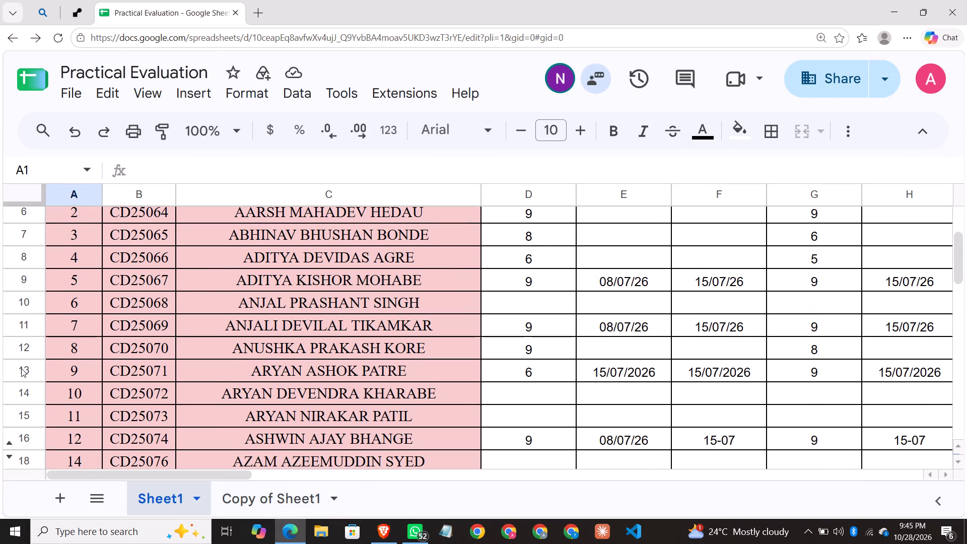
left_click(21, 368)
scroll(333, 376, "left", 1)
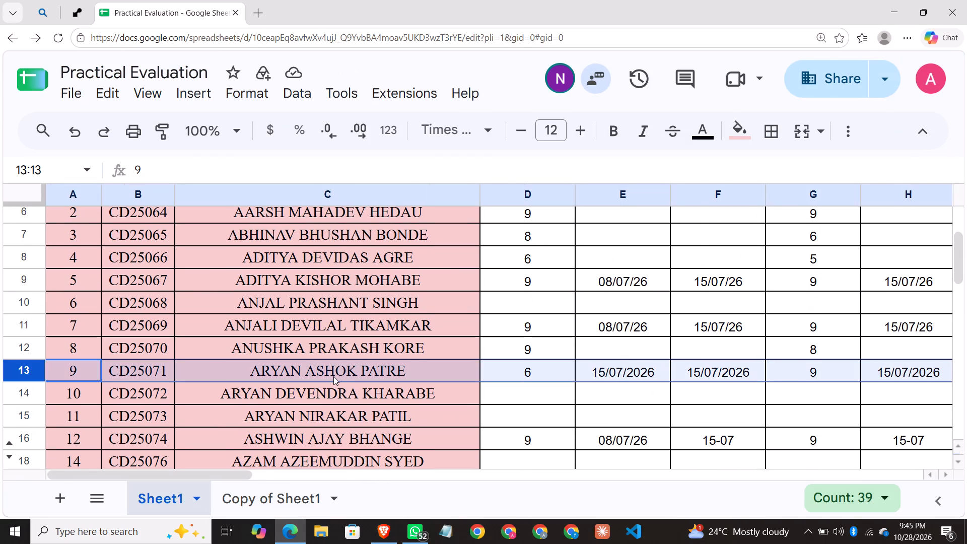
scroll(333, 376, "left", 3)
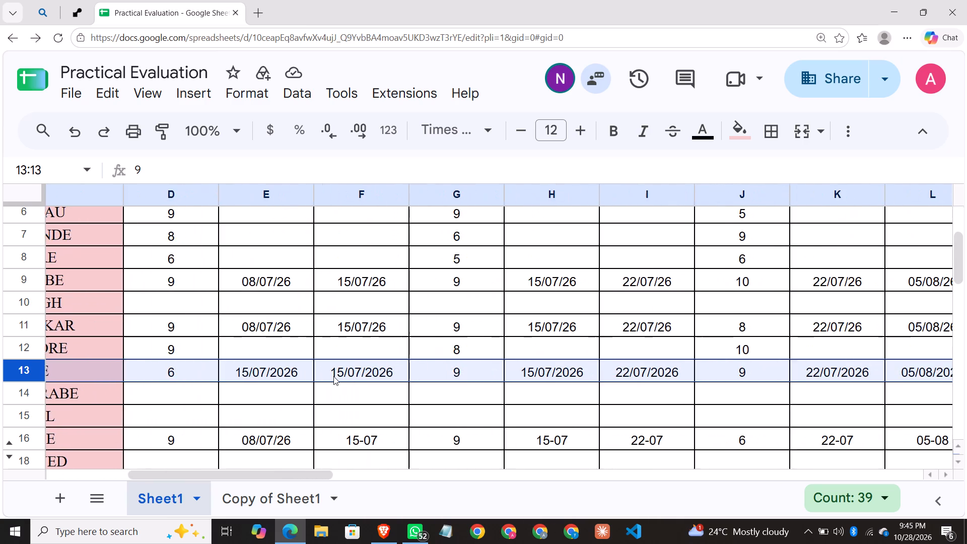
scroll(333, 376, "left", 5)
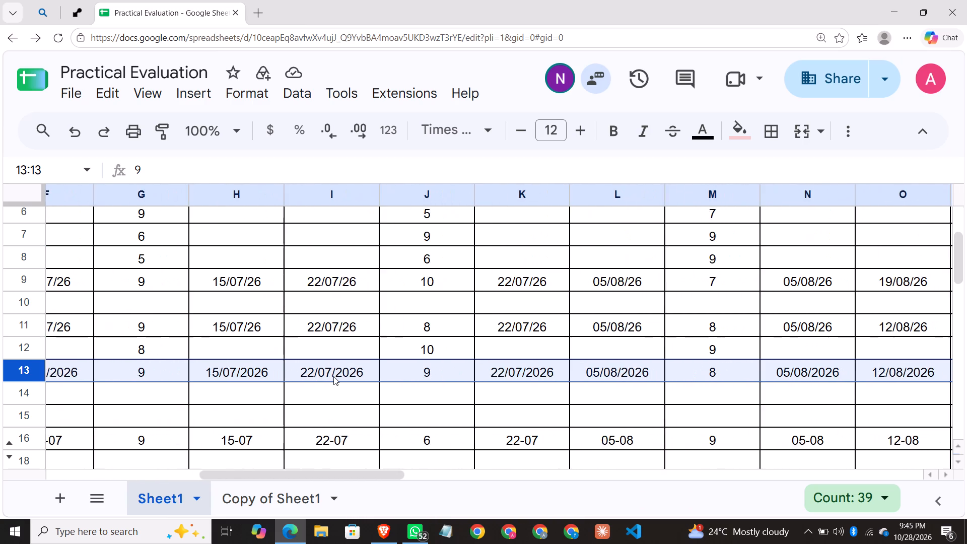
scroll(333, 376, "left", 6)
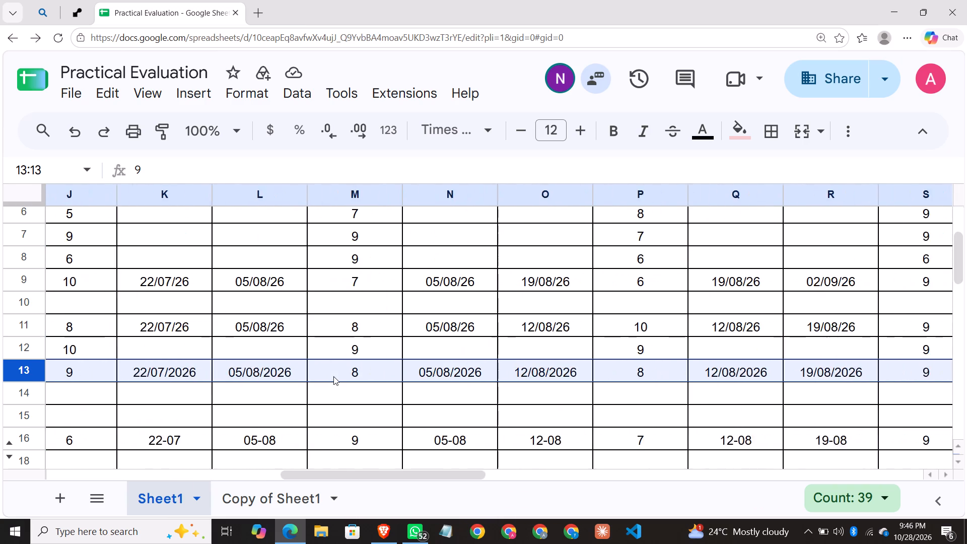
scroll(333, 376, "left", 12)
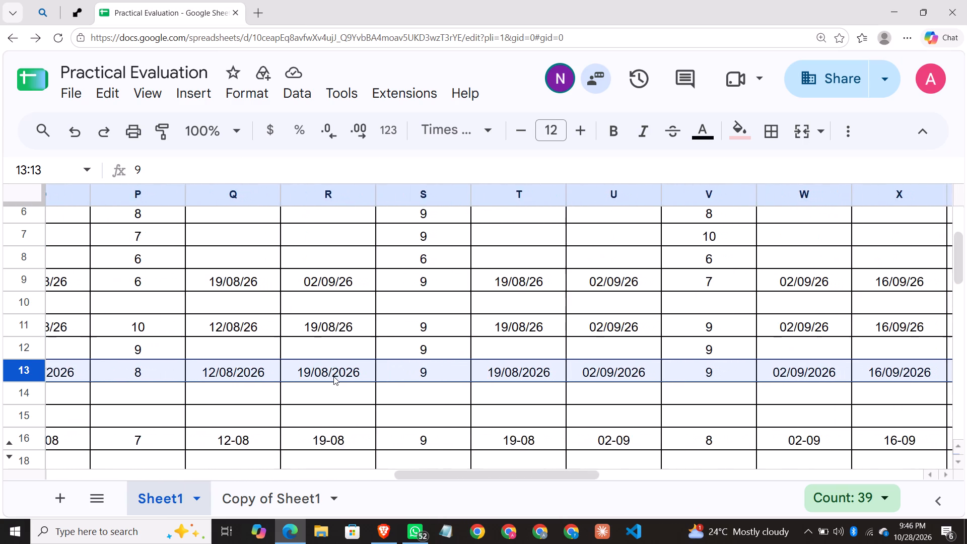
scroll(333, 376, "left", 13)
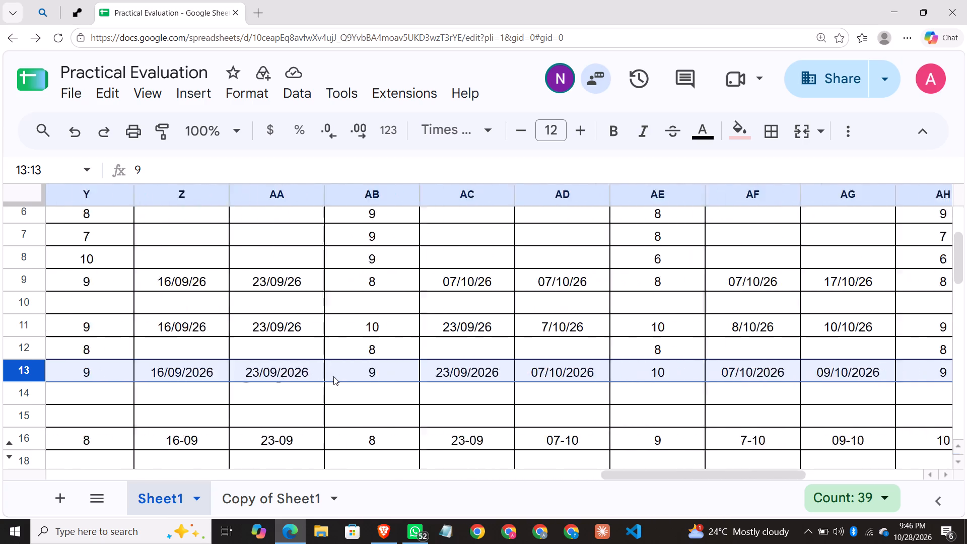
scroll(333, 376, "left", 11)
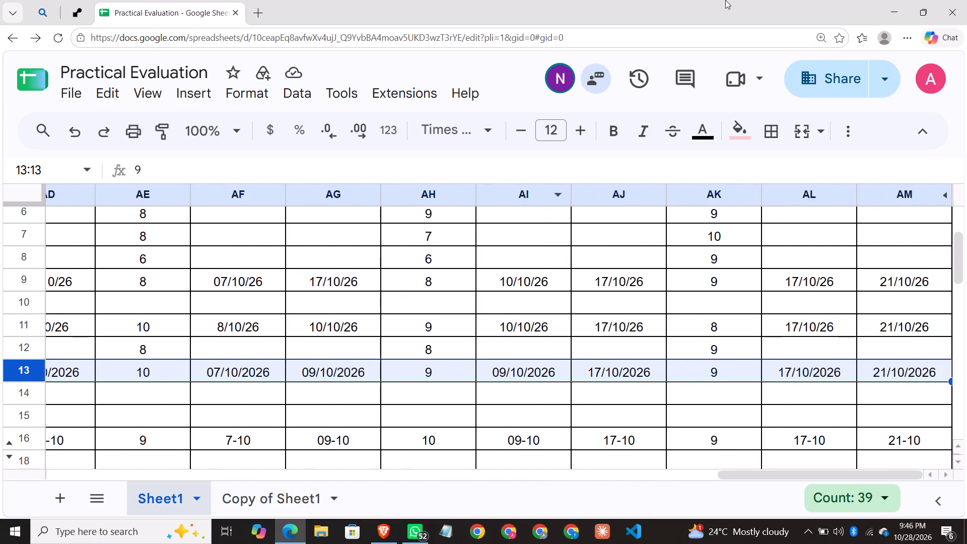
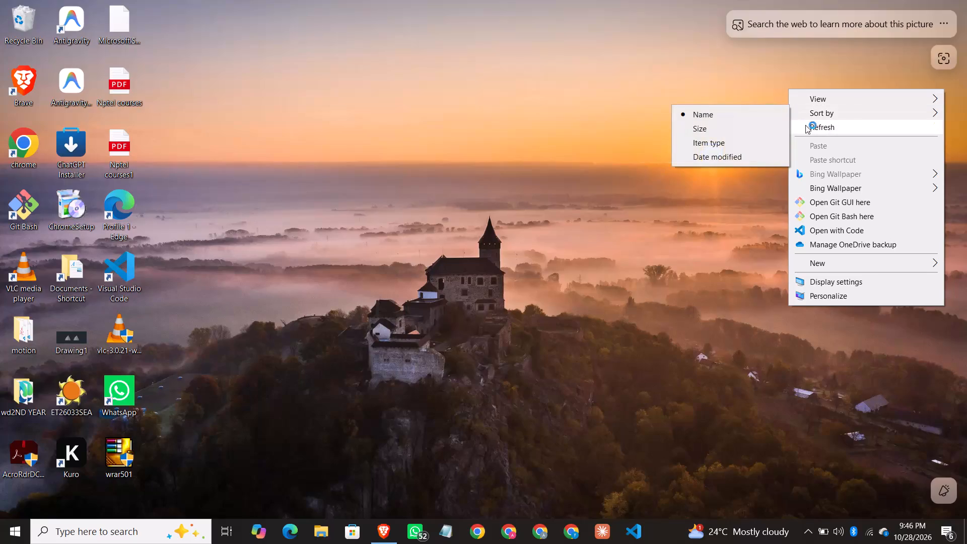
Refresh the Windows desktop.
left_click(813, 131)
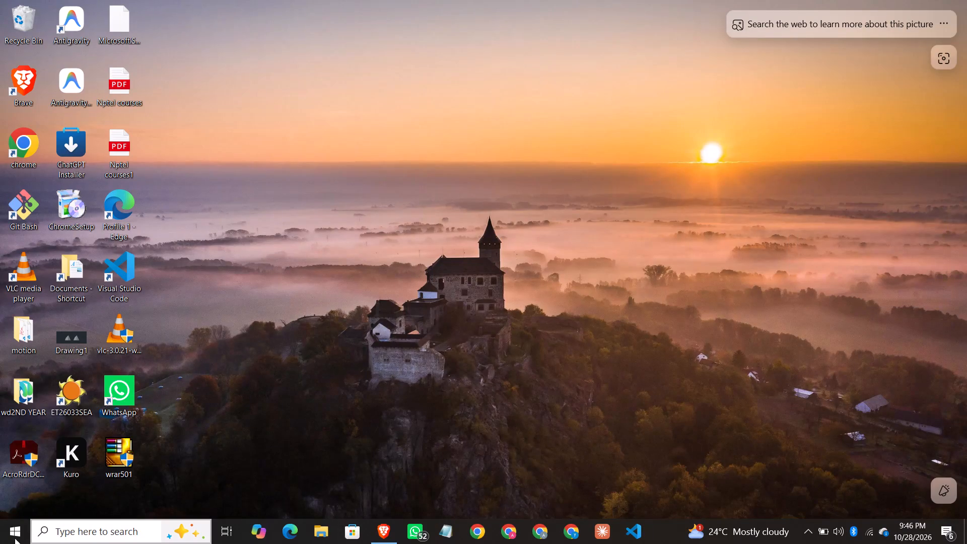
Put the computer to sleep using the Windows power options.
left_click(11, 538)
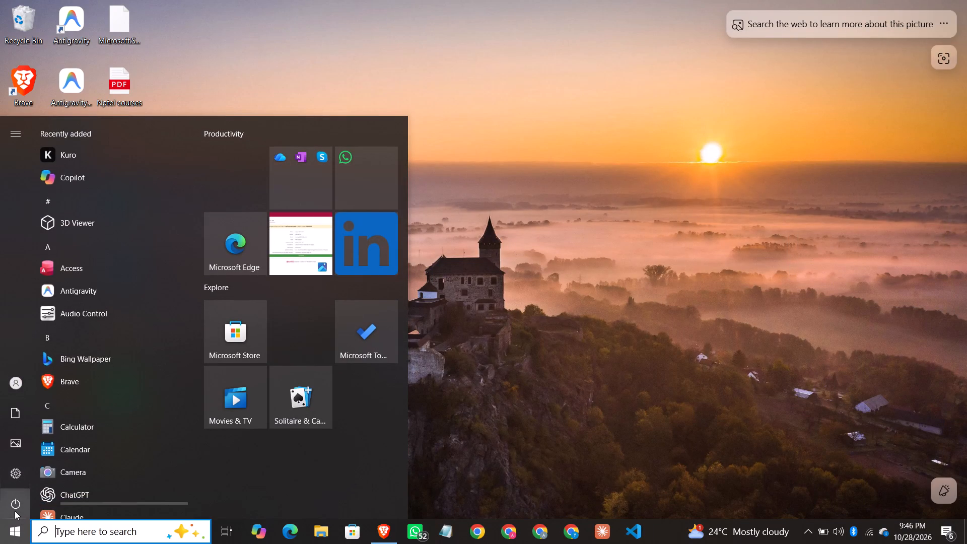
left_click(15, 511)
left_click(50, 505)
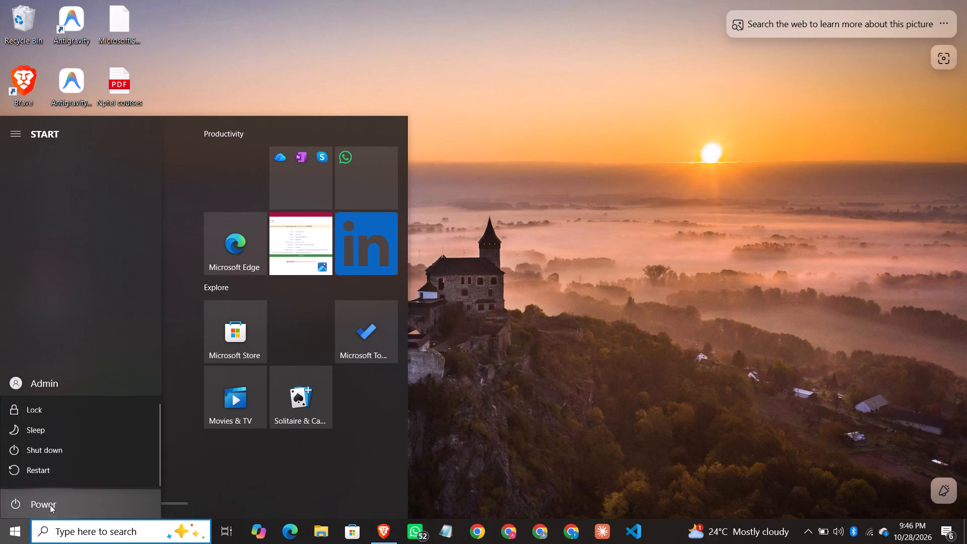
left_click(55, 433)
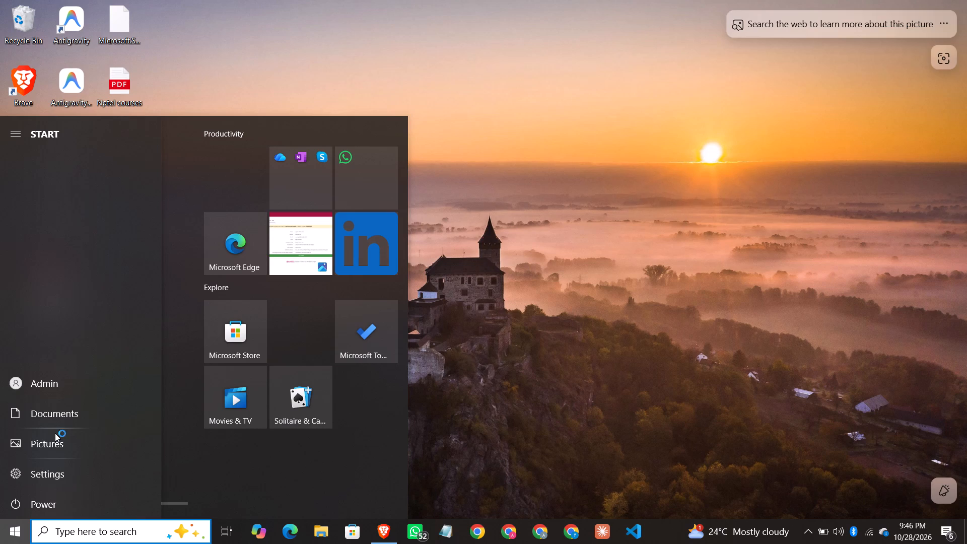